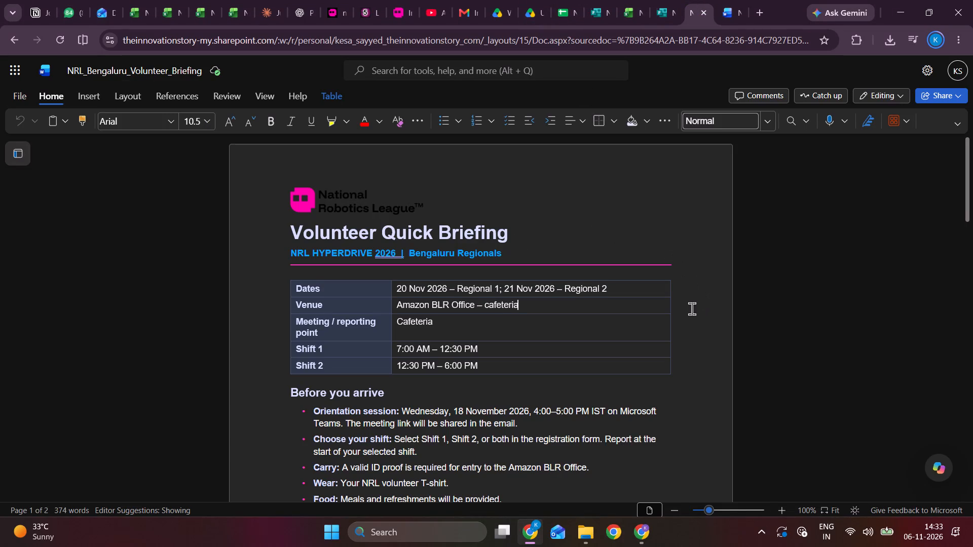
Read through the volunteer briefing document from the event details table to the Need help section and closing note.
scroll(692, 308, "down", 1)
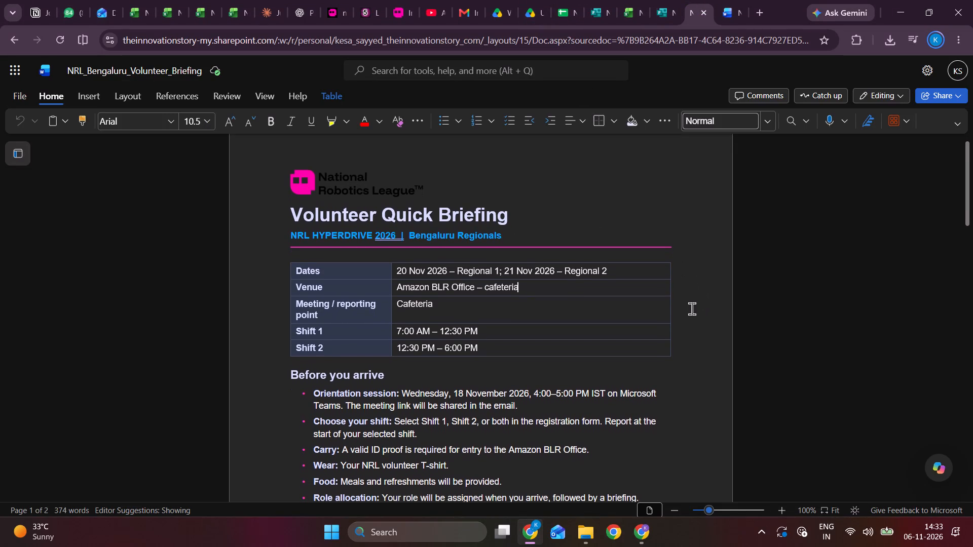
scroll(692, 308, "down", 2)
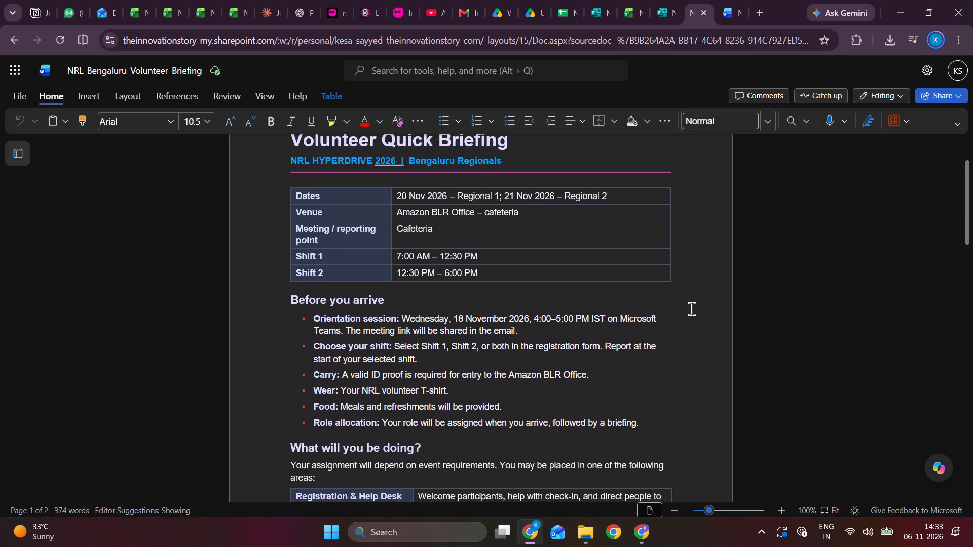
scroll(692, 308, "down", 4)
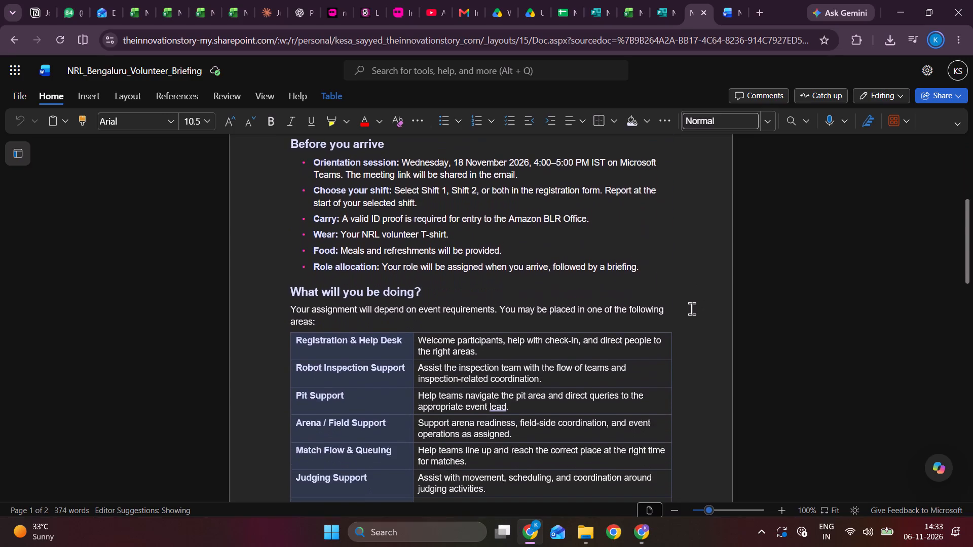
scroll(692, 308, "down", 5)
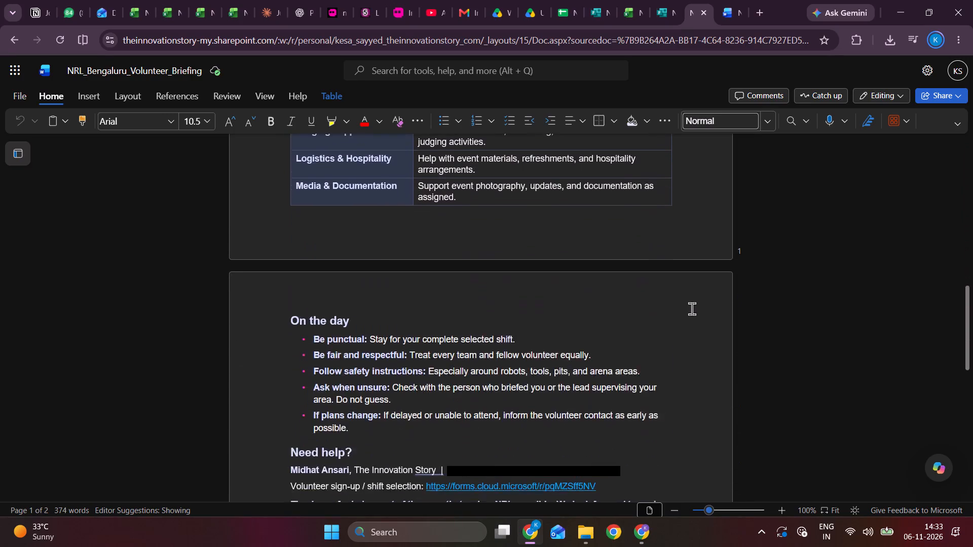
scroll(692, 308, "down", 1)
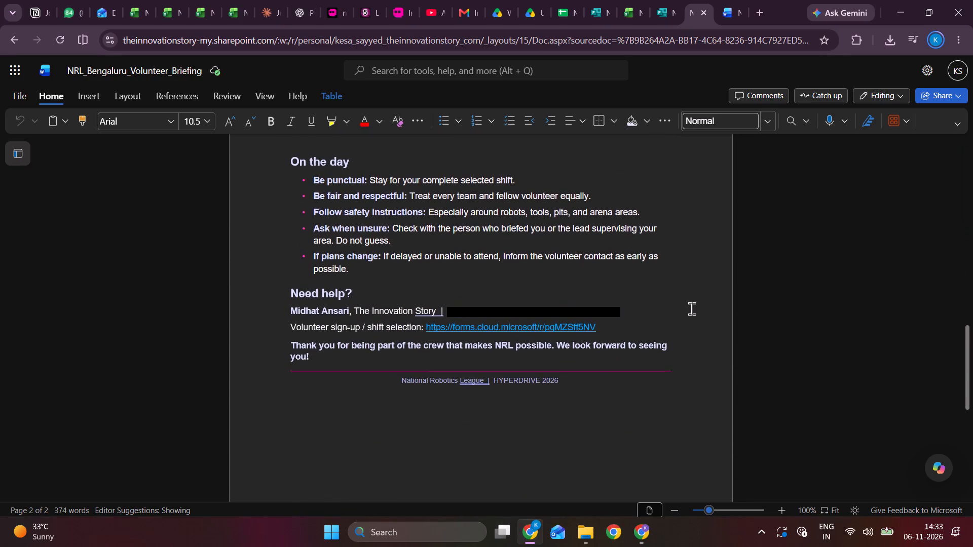
scroll(692, 308, "down", 1)
scroll(692, 308, "up", 1)
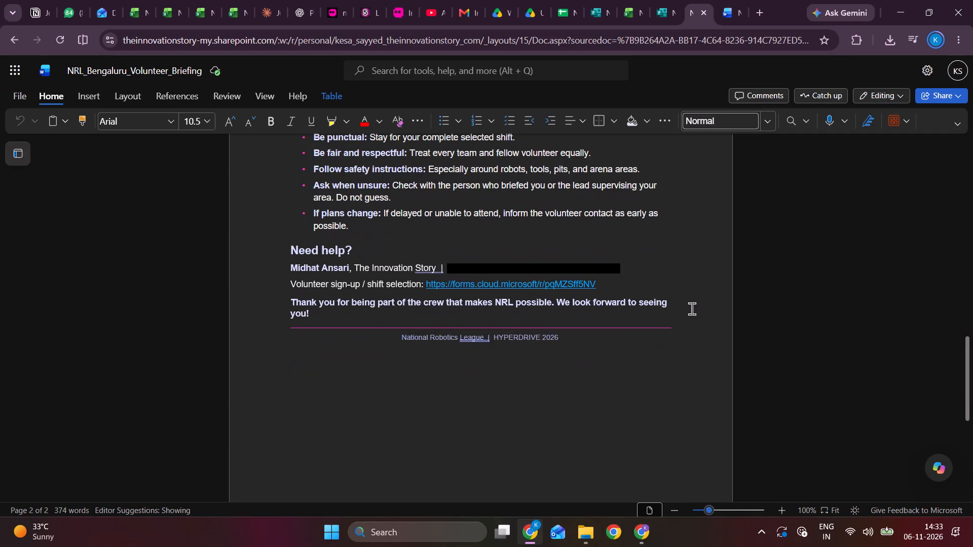
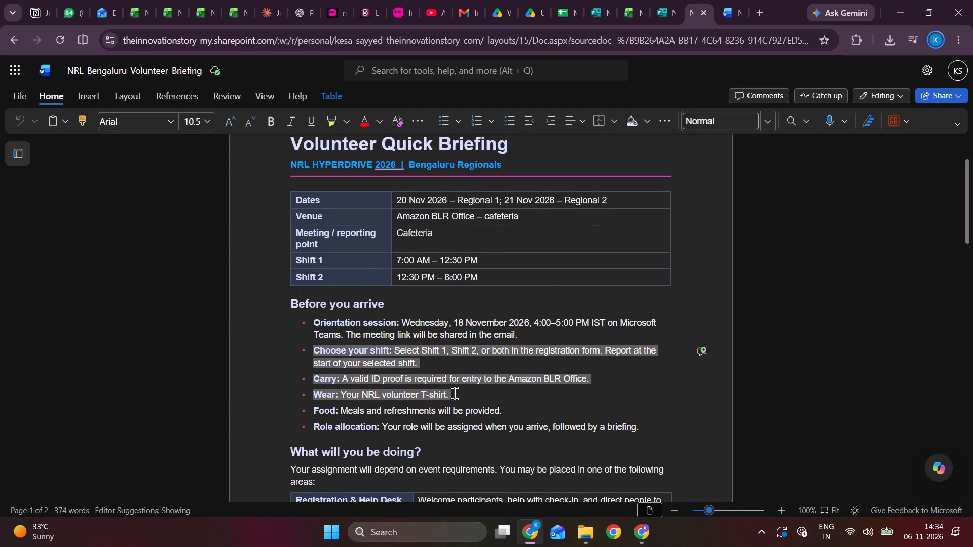
Delete the "Choose your shift" and "Carry" items under Before you arrive, keeping "Wear" as its own bullet after the orientation session.
left_click_drag(454, 393, 608, 378)
key("BackSpace")
key("BackSpace")
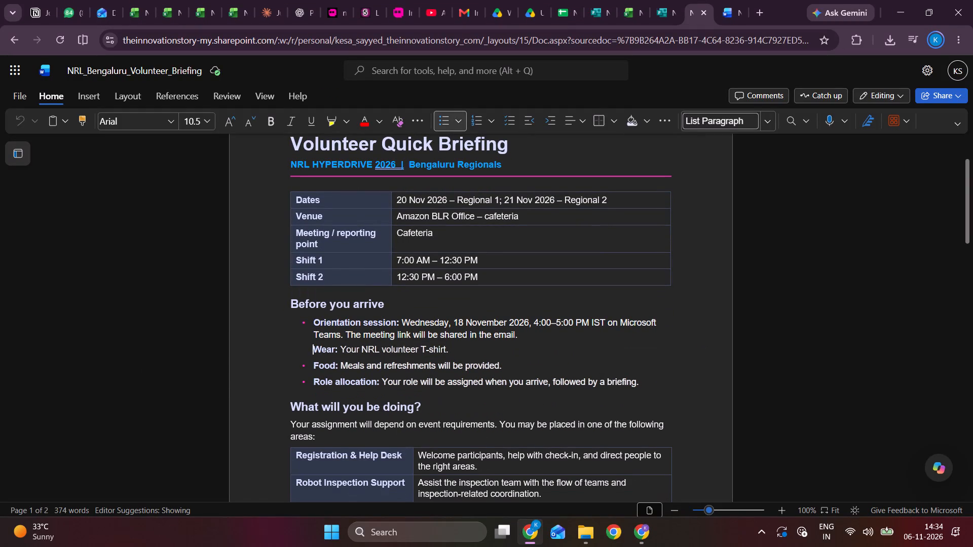
key("BackSpace")
key("BackSpace")
key("Return")
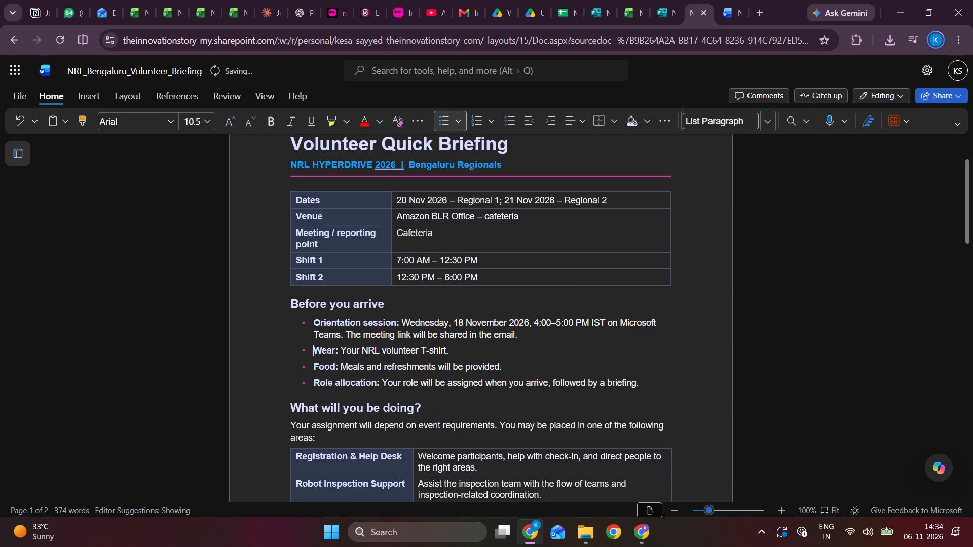
Delete the "Wear" and "Food" items from the Before you arrive list.
left_click_drag(510, 366, 345, 351)
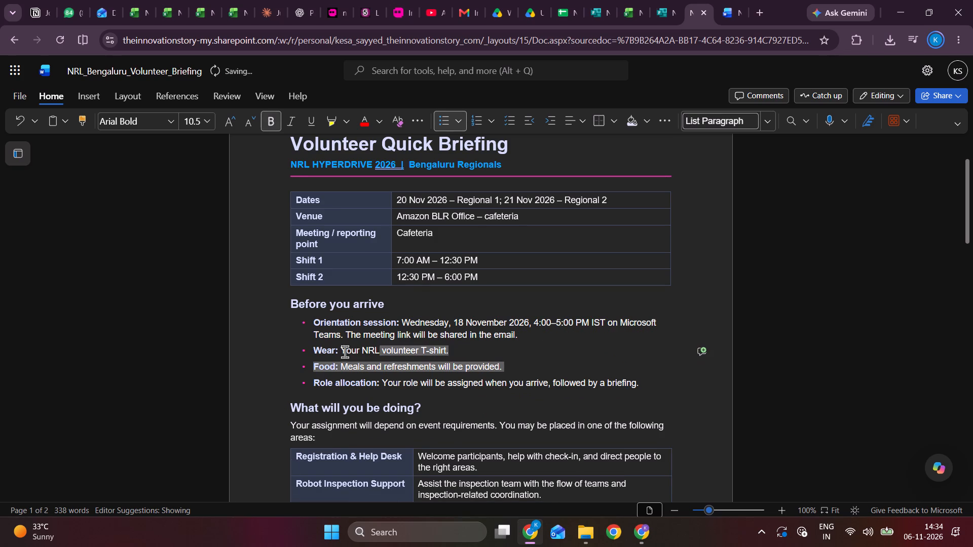
left_click_drag(345, 351, 308, 345)
key("BackSpace")
key("BackSpace")
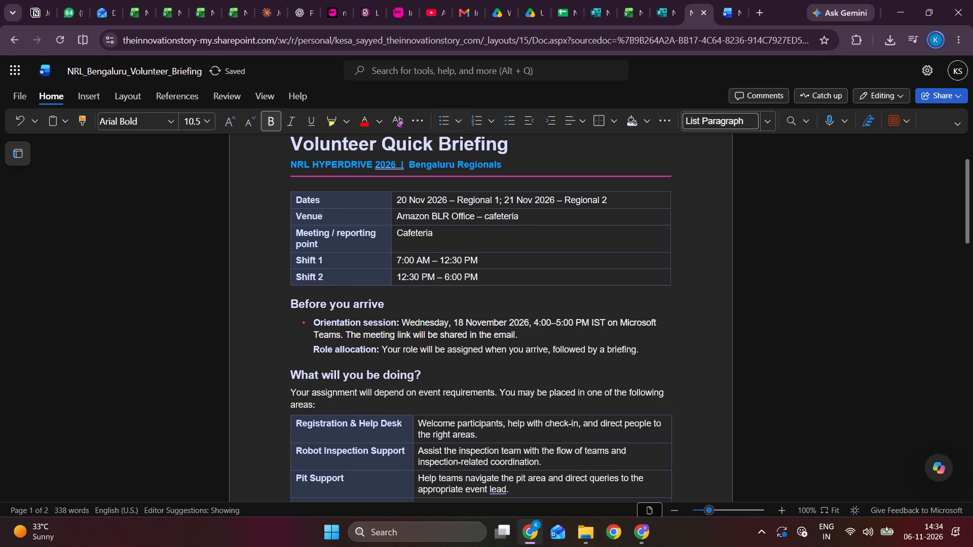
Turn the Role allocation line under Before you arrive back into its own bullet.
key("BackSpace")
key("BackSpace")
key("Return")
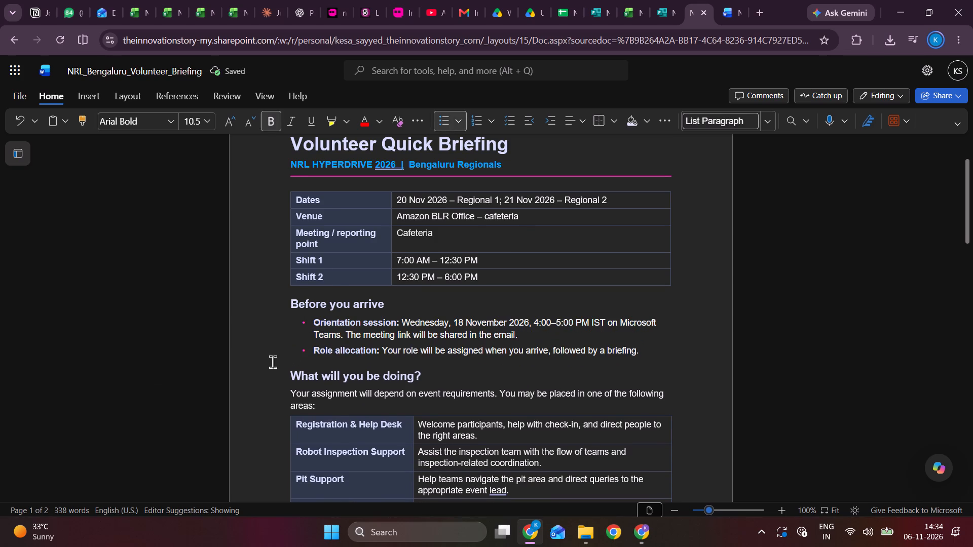
Undo the recent bullet edits until the Wear and Food bullets under Before you arrive are restored.
key("ctrl+z")
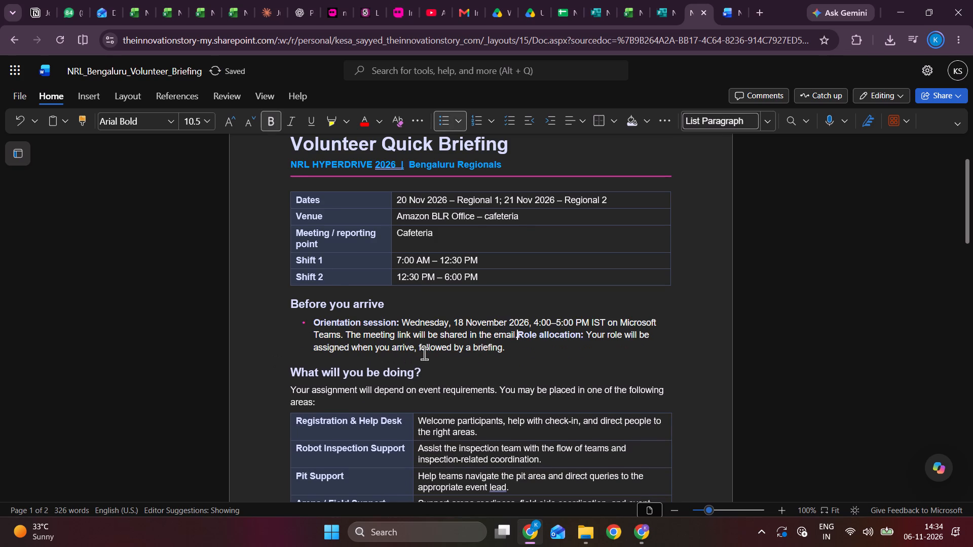
key("ctrl+z")
key("ctrl+z")
key("ctrl+z")
key("ctrl+z")
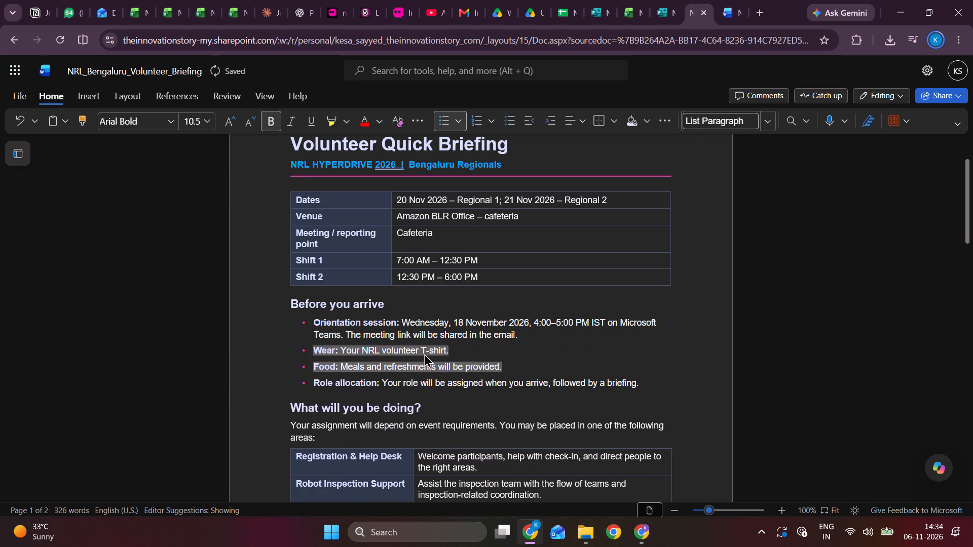
left_click(502, 382)
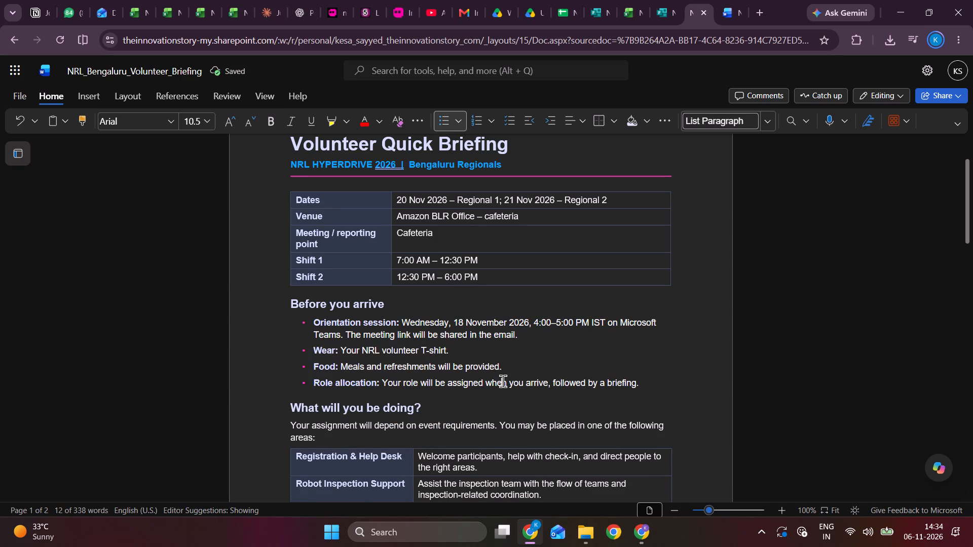
Delete the Food bullet under Before you arrive, keeping Role allocation as the bullet directly after Wear.
left_click_drag(513, 366, 252, 366)
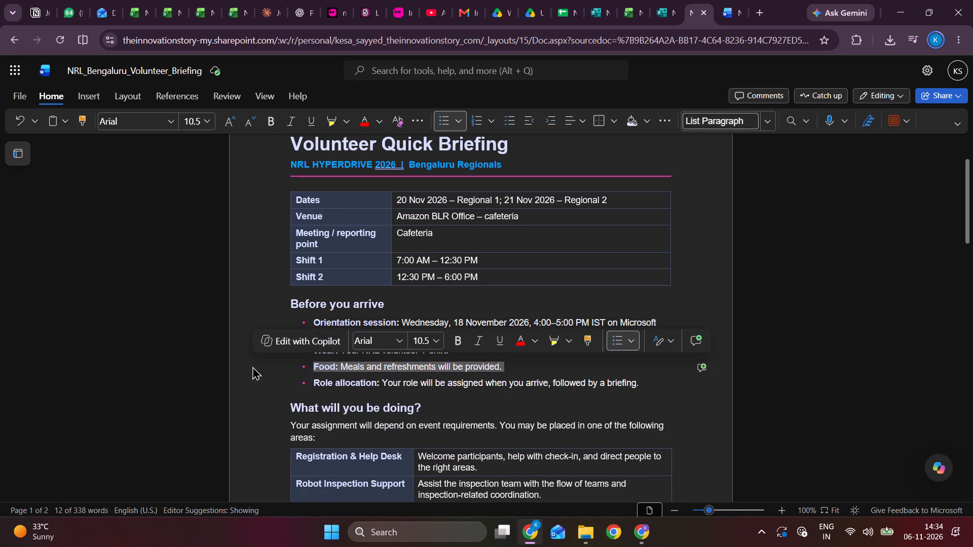
key("BackSpace")
key("BackSpace")
key("BackSpace")
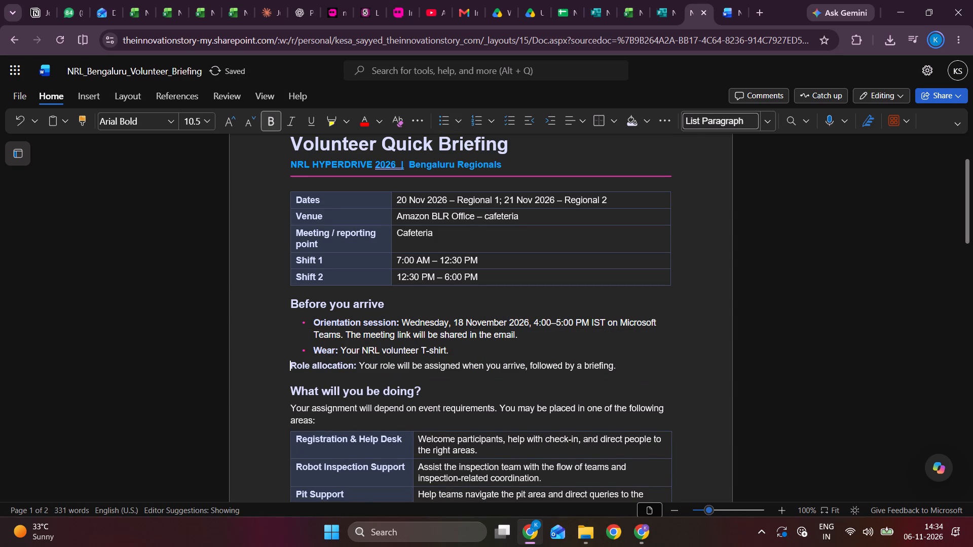
key("BackSpace")
key("Return")
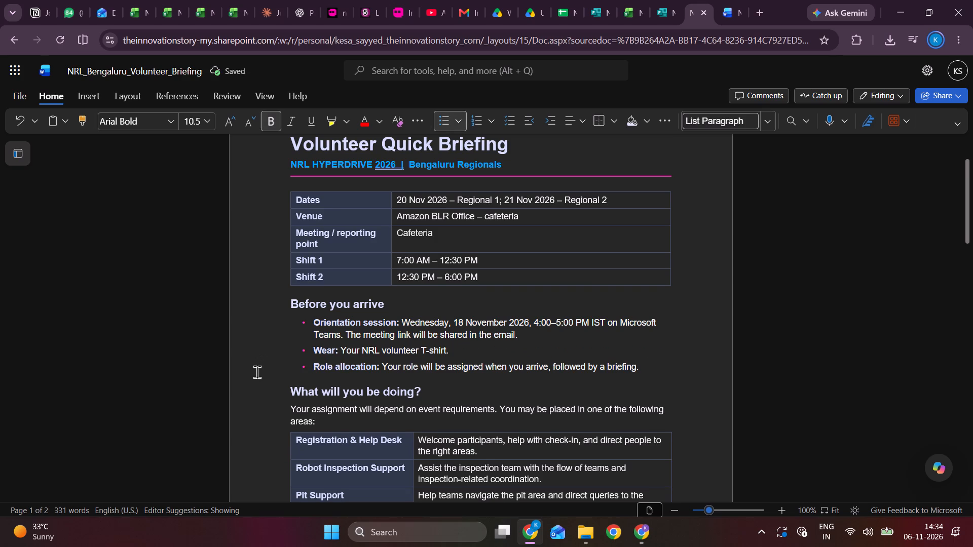
Delete the Logistics & Hospitality row from the What will you be doing? table.
scroll(257, 386, "down", 3)
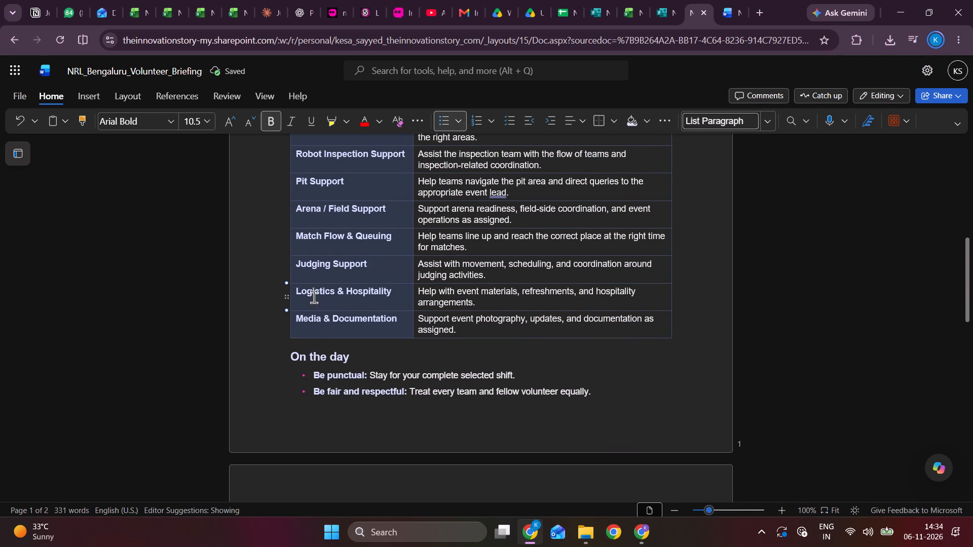
left_click(314, 297)
left_click(283, 295)
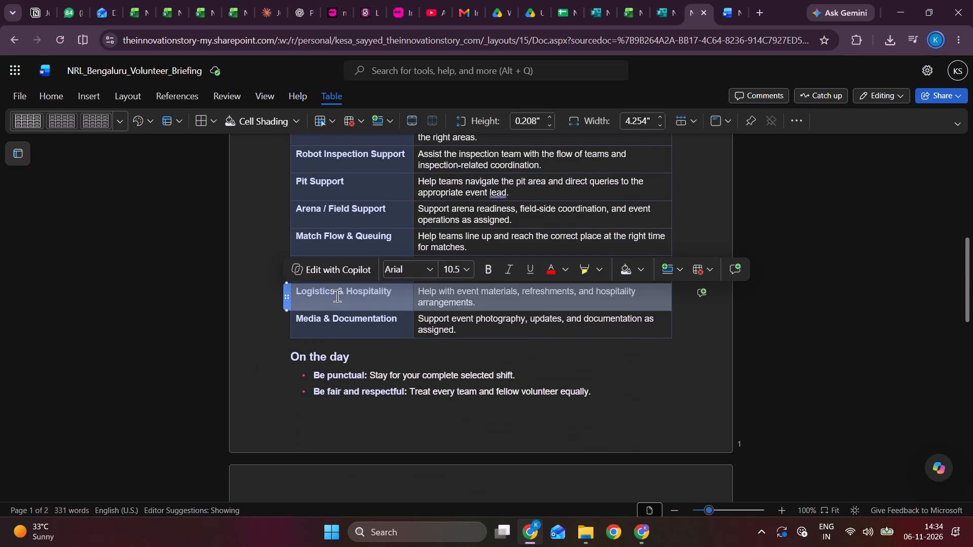
left_click(697, 266)
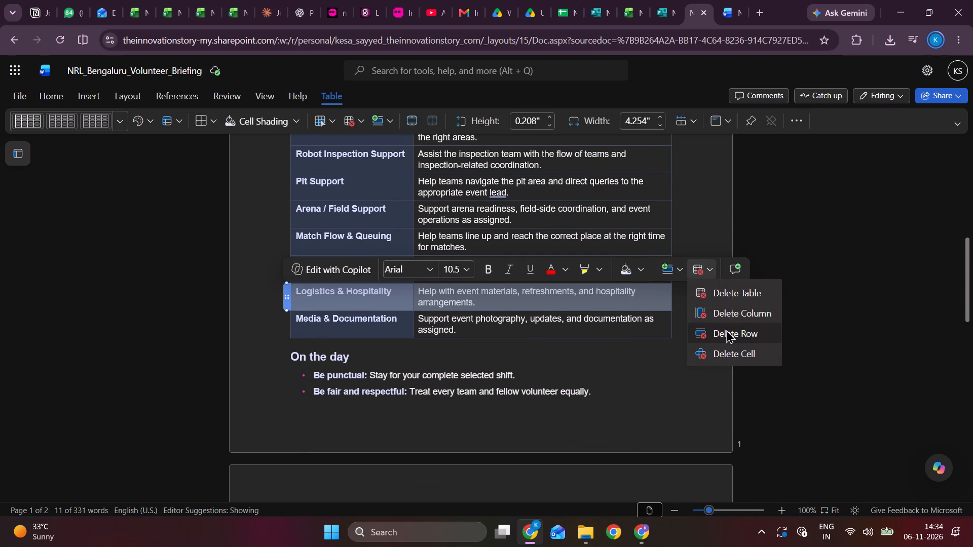
left_click(747, 337)
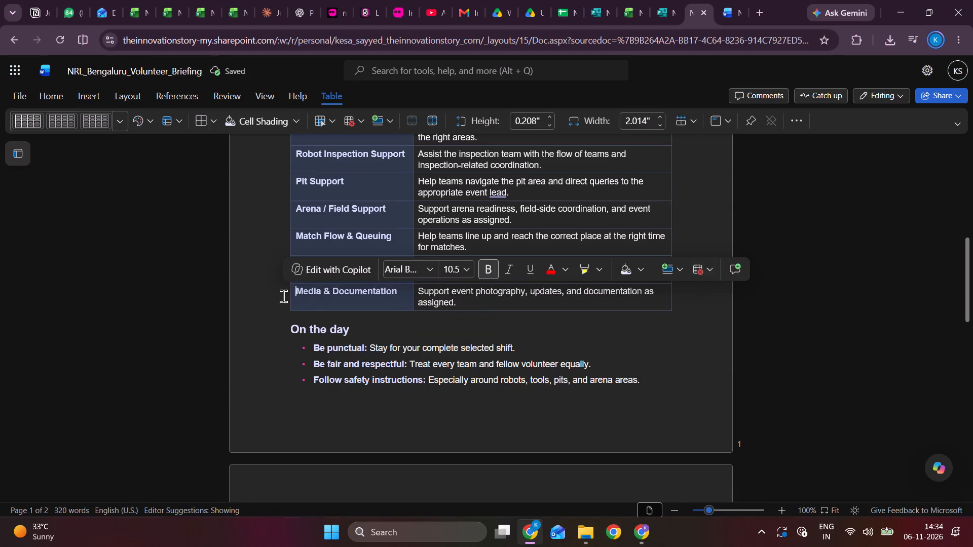
Delete the Media & Documentation row from the What will you be doing? table.
left_click(285, 297)
left_click(295, 300)
left_click(286, 297)
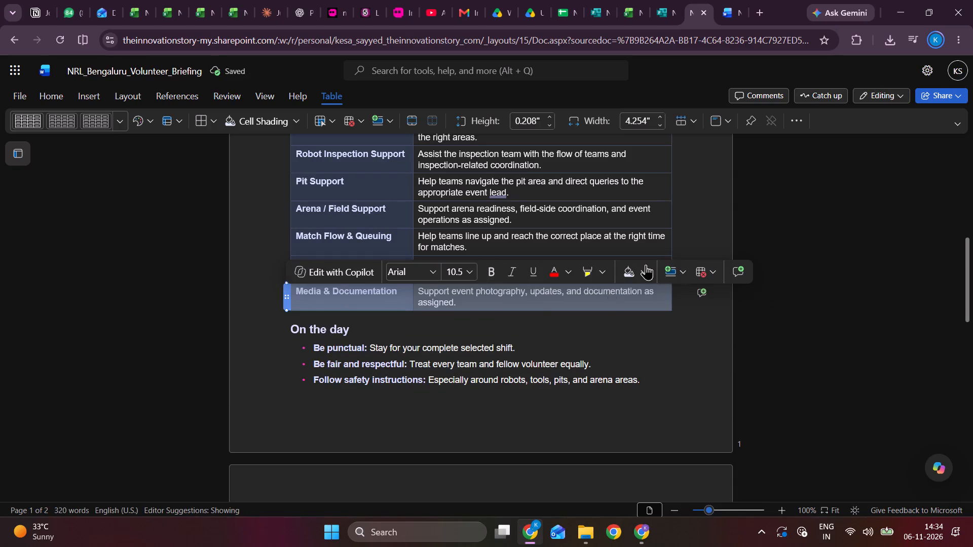
left_click(695, 270)
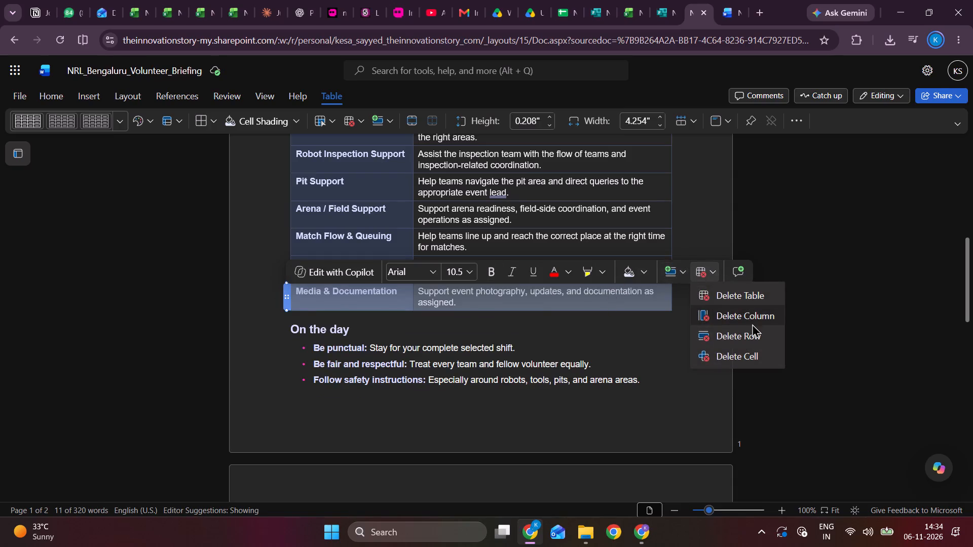
left_click(753, 336)
left_click(687, 335)
Delete the Robot Inspection Support row from the What will you be doing? table.
scroll(687, 335, "down", 3)
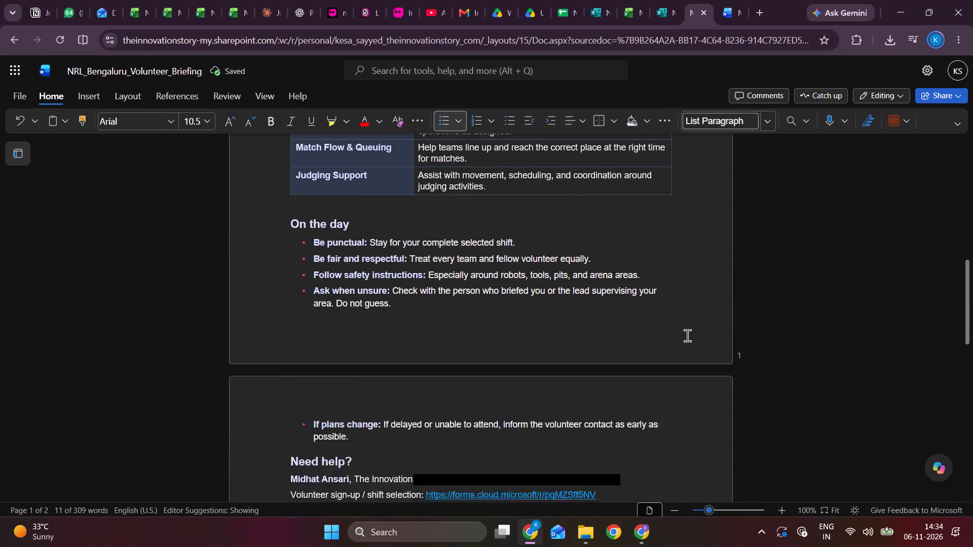
scroll(687, 335, "down", 1)
scroll(687, 335, "up", 2)
scroll(687, 335, "down", 1)
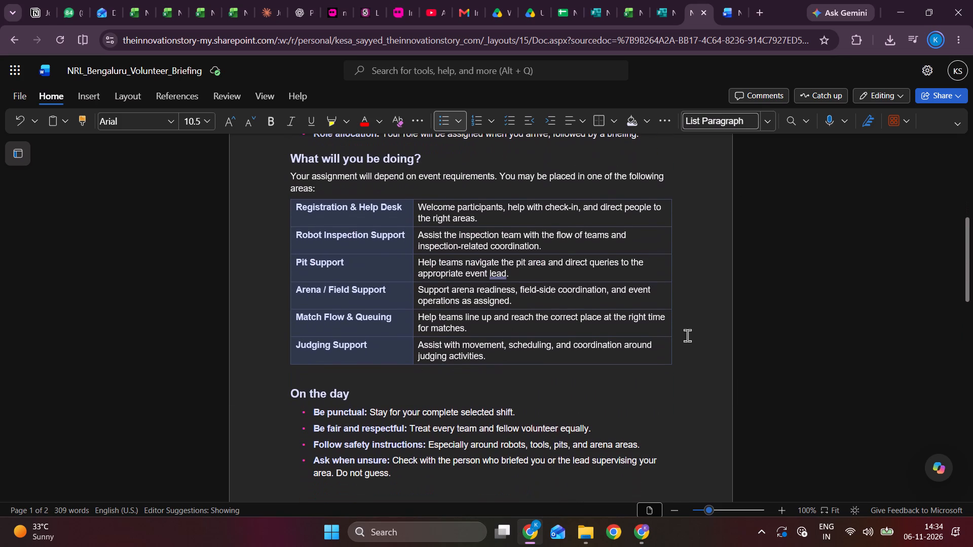
scroll(687, 335, "down", 1)
left_click(283, 235)
left_click(289, 240)
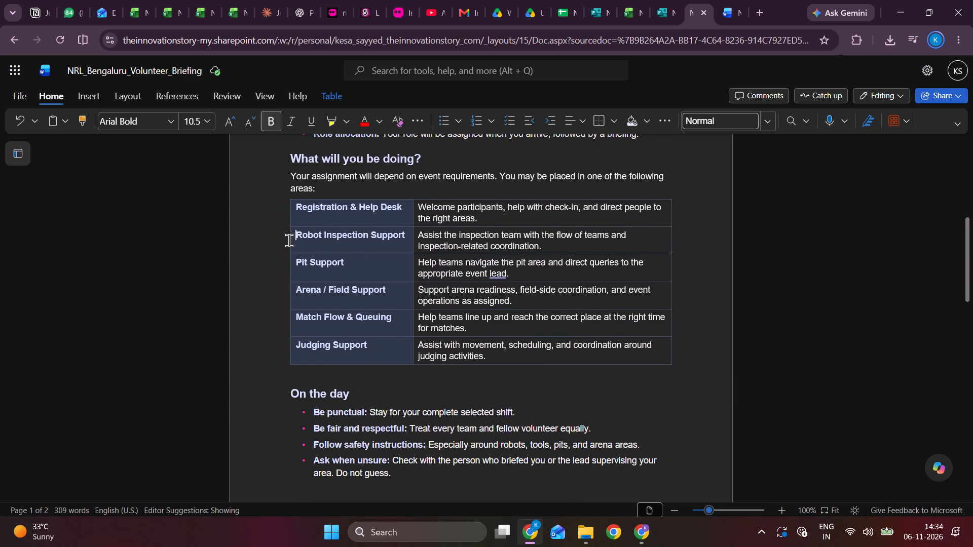
left_click(320, 245)
left_click(284, 240)
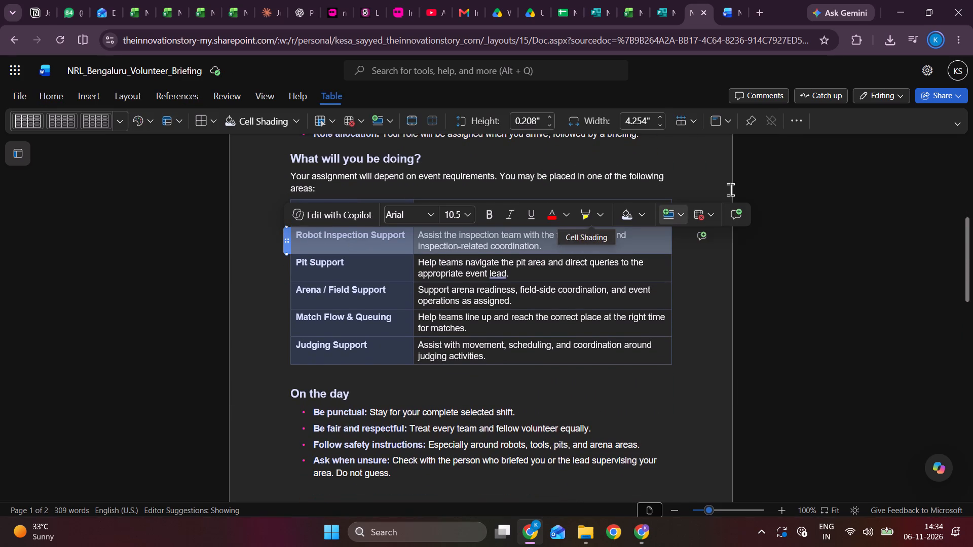
left_click(694, 217)
left_click(711, 278)
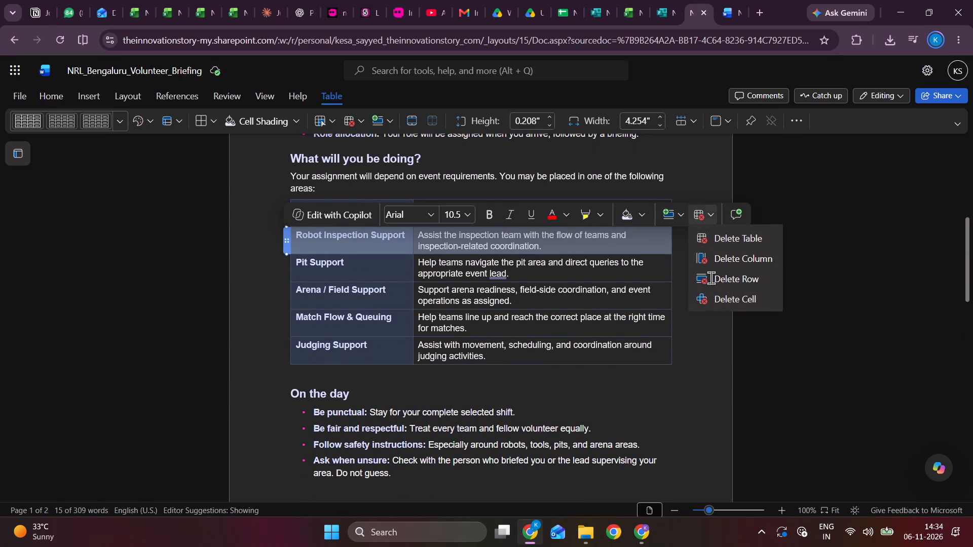
left_click(763, 363)
Review the briefing through the On the day and Need help? sections and back up to the event details table.
scroll(724, 335, "down", 1)
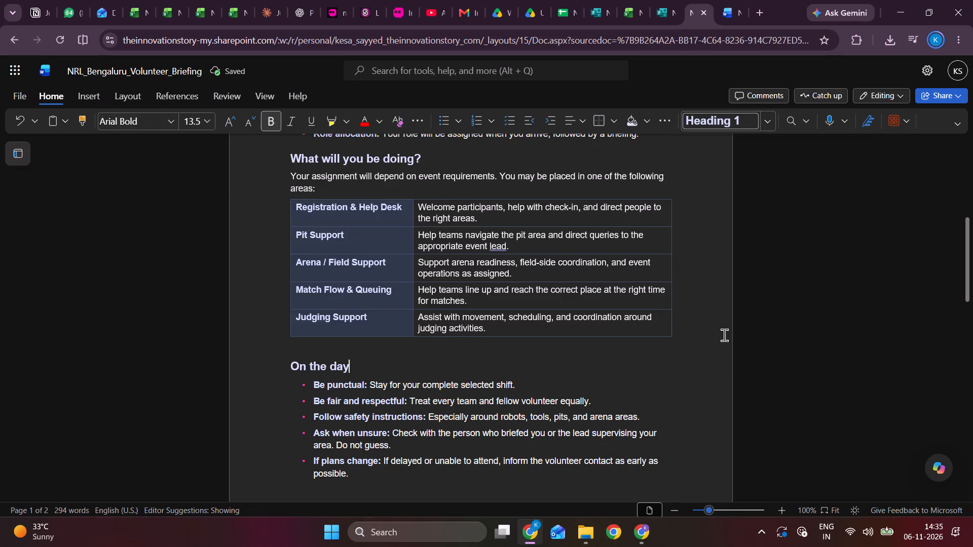
scroll(724, 335, "down", 4)
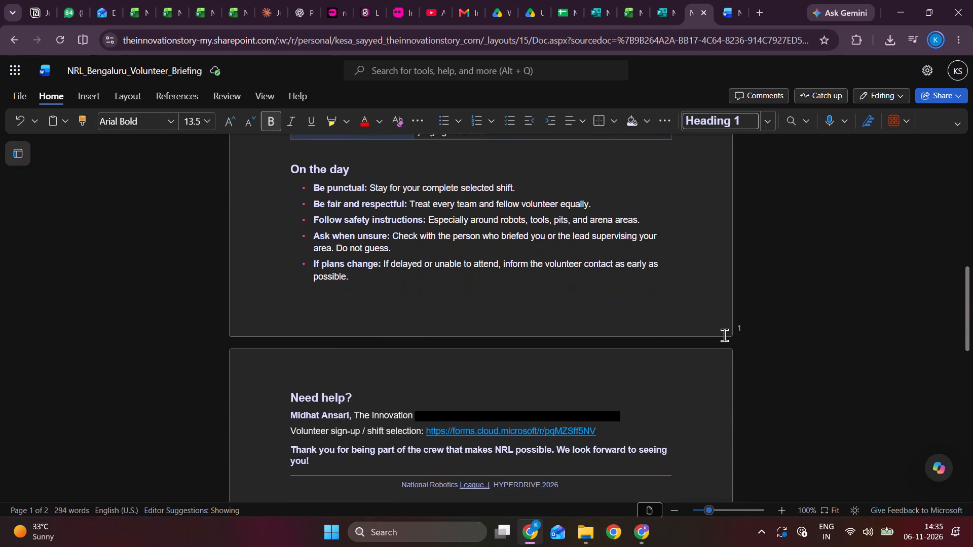
scroll(724, 335, "left", 3)
scroll(724, 335, "up", 3)
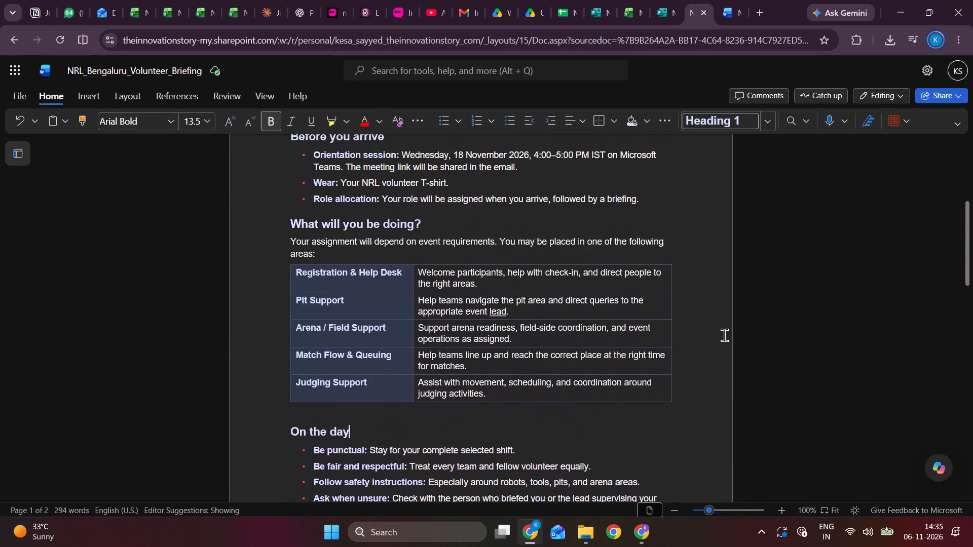
scroll(724, 335, "up", 1)
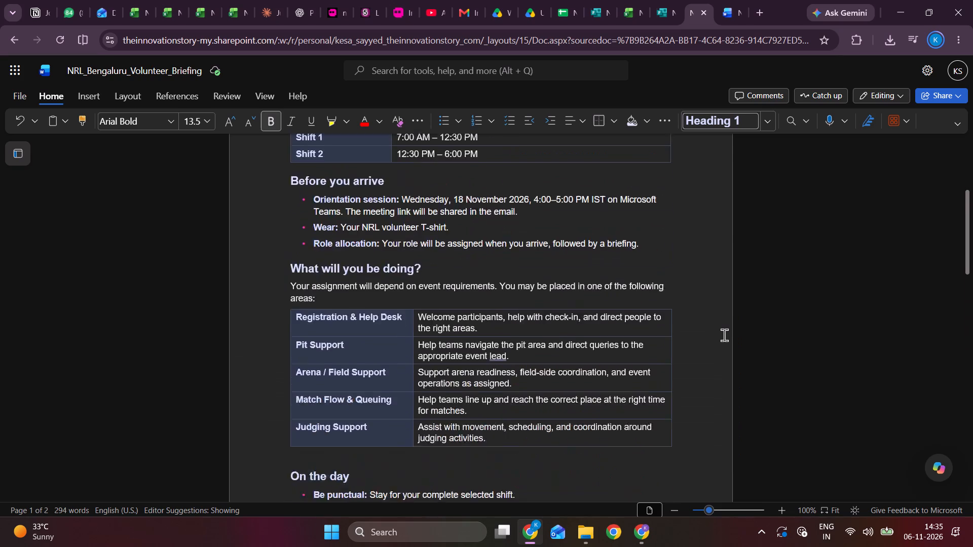
scroll(724, 335, "up", 2)
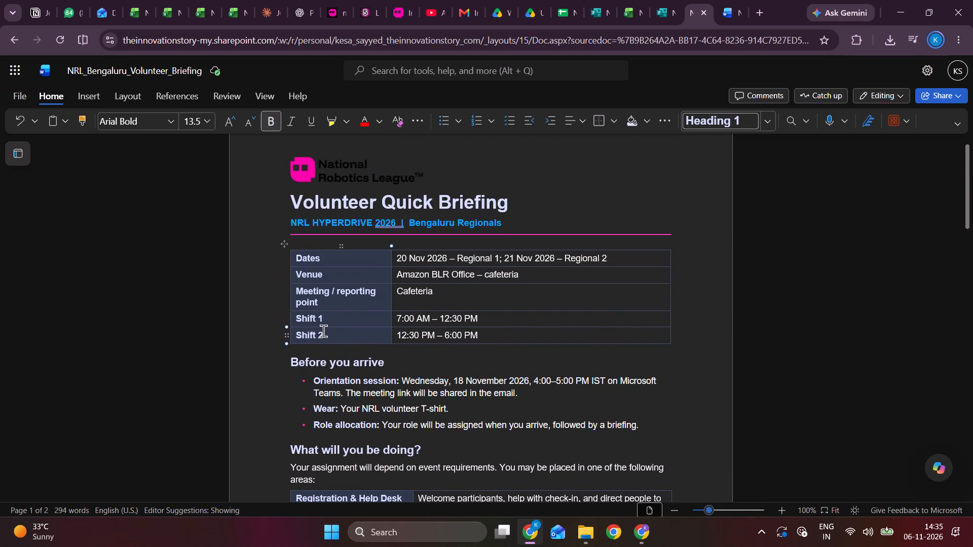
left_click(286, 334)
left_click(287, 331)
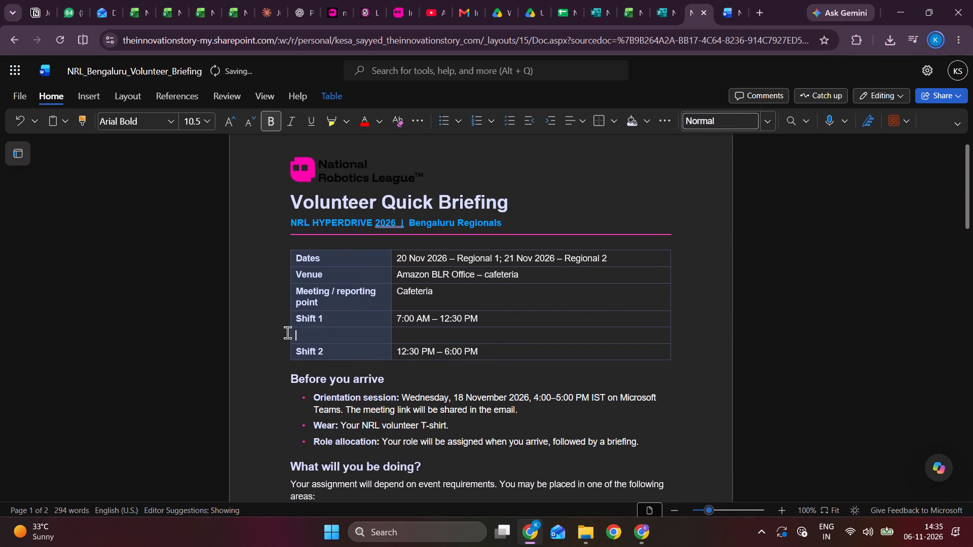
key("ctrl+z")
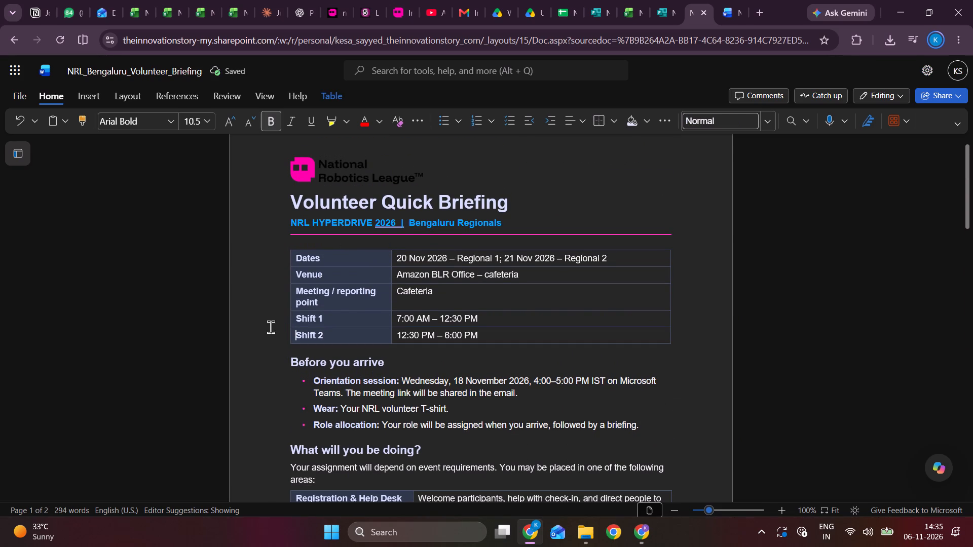
Delete the Shift 2 row from the event details table.
left_click(269, 325)
left_click(287, 336)
left_click(290, 336)
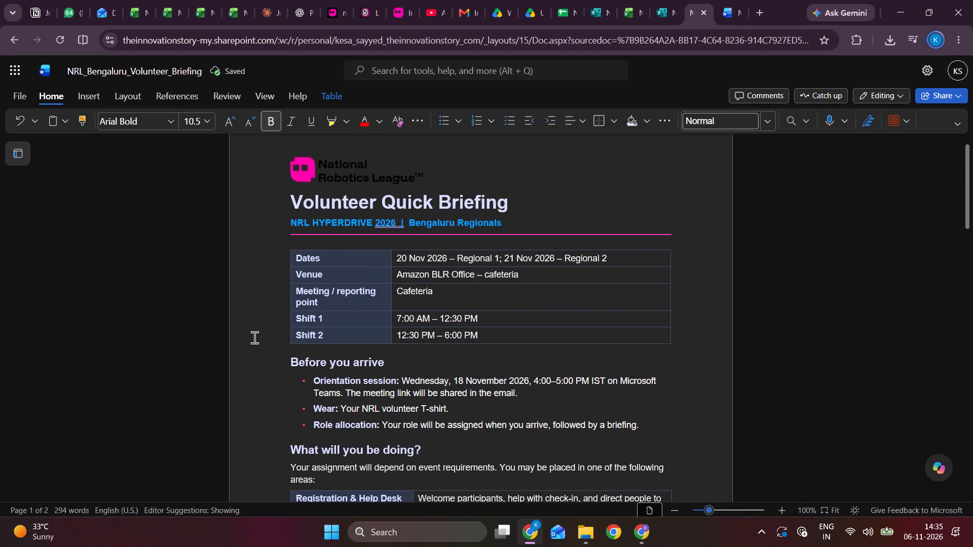
left_click(253, 335)
left_click(309, 337)
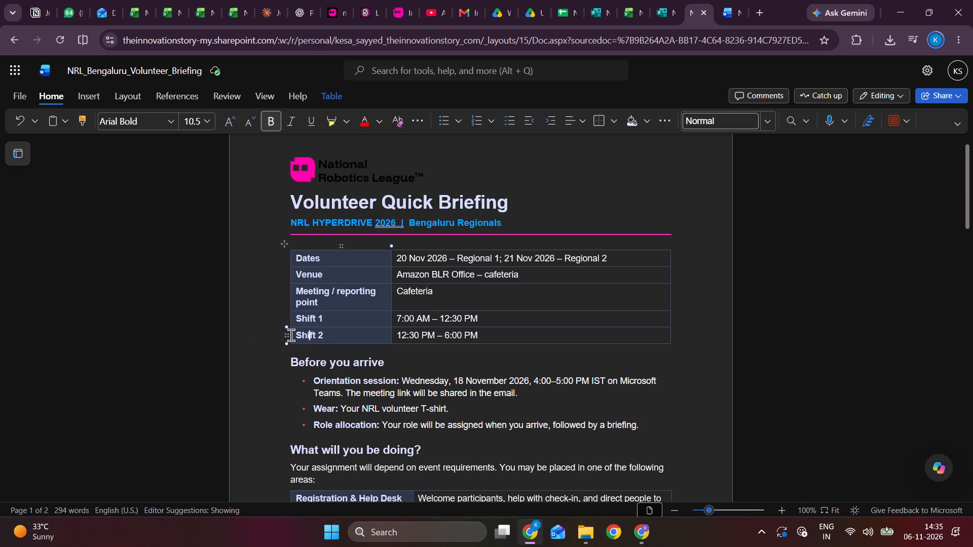
left_click(285, 334)
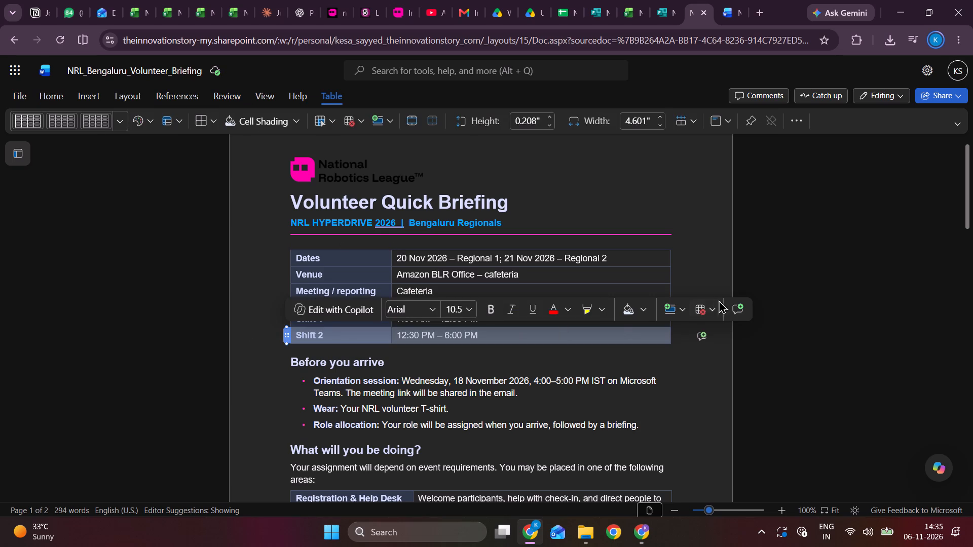
left_click(703, 305)
left_click(710, 366)
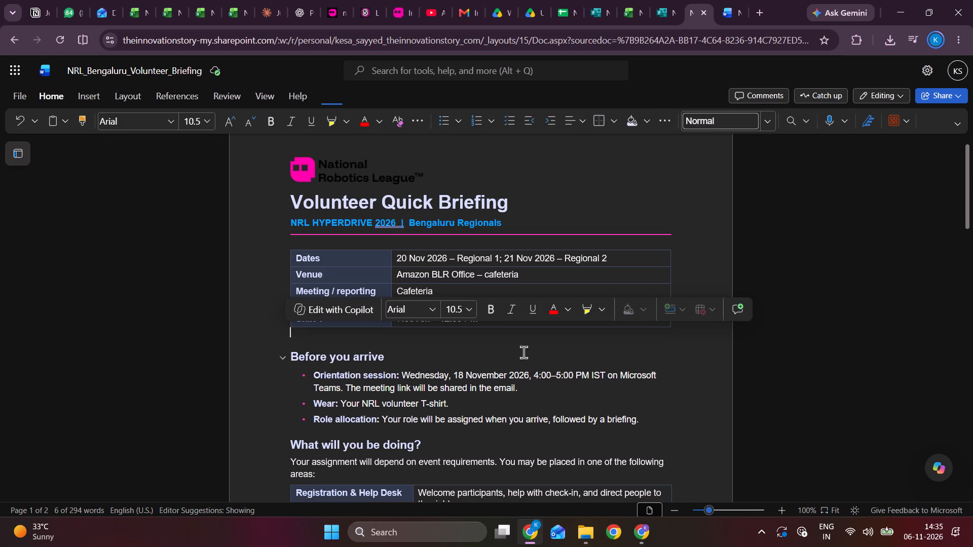
left_click(496, 345)
Shorten the Shift 1 row label in the event details table to Shift.
left_click(332, 312)
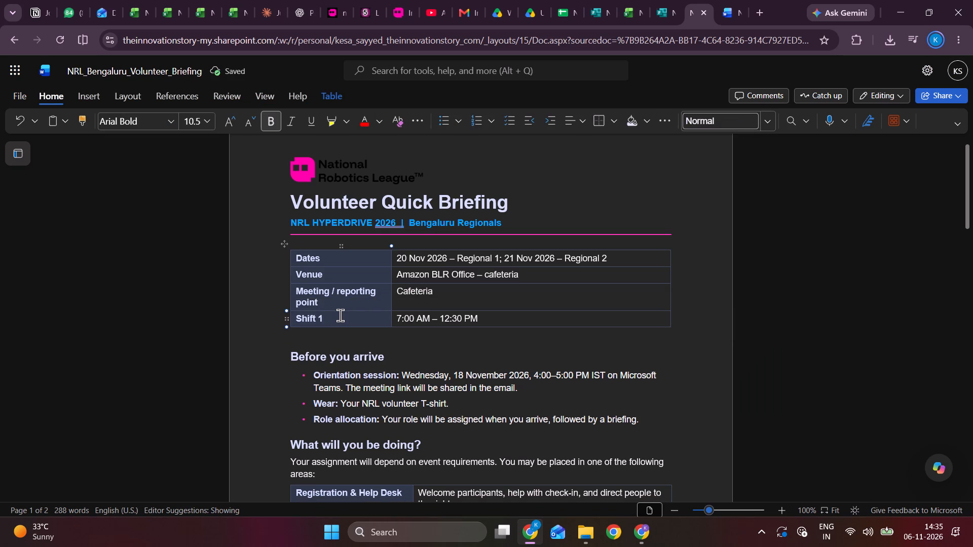
key("BackSpace")
key("BackSpace")
Review the On the day bullets and the Need help? section on the second page.
scroll(405, 377, "down", 6)
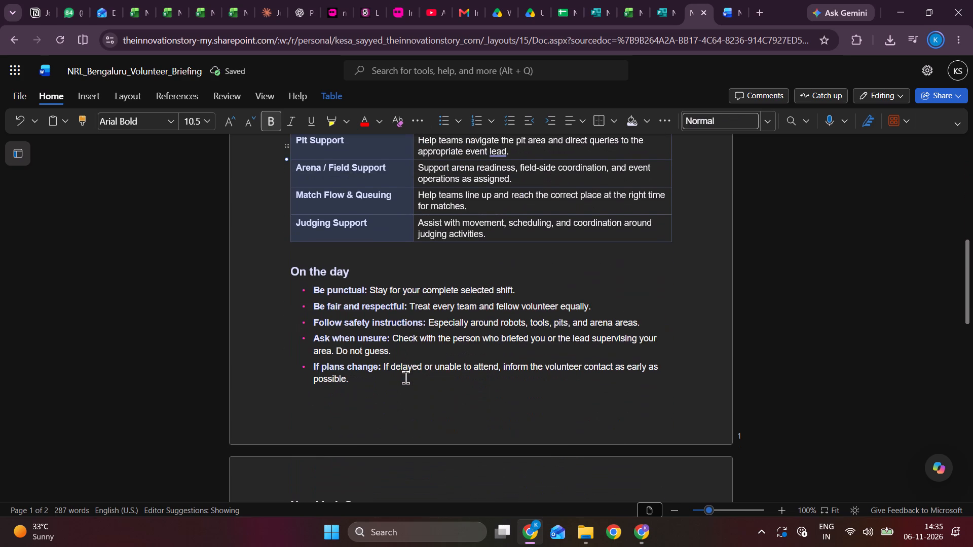
scroll(405, 377, "down", 1)
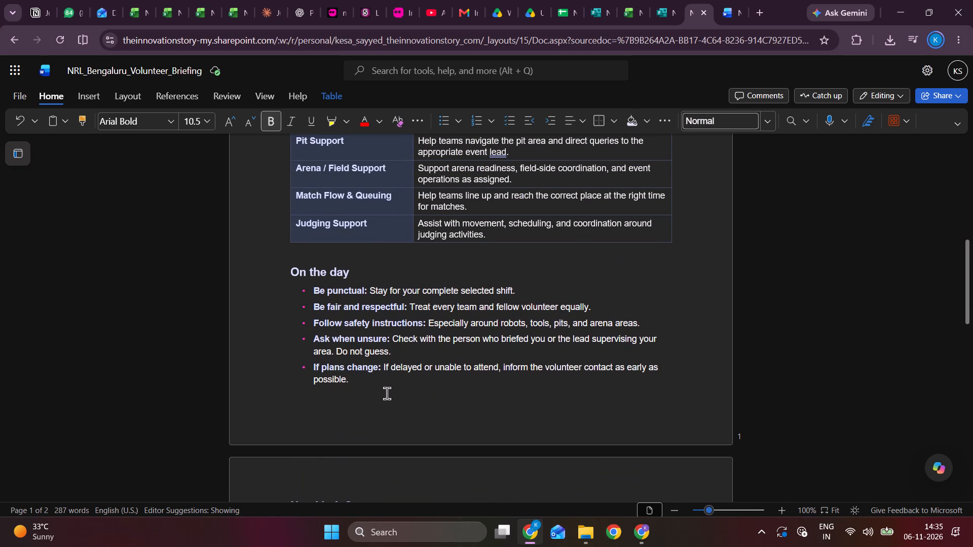
scroll(387, 390, "down", 2)
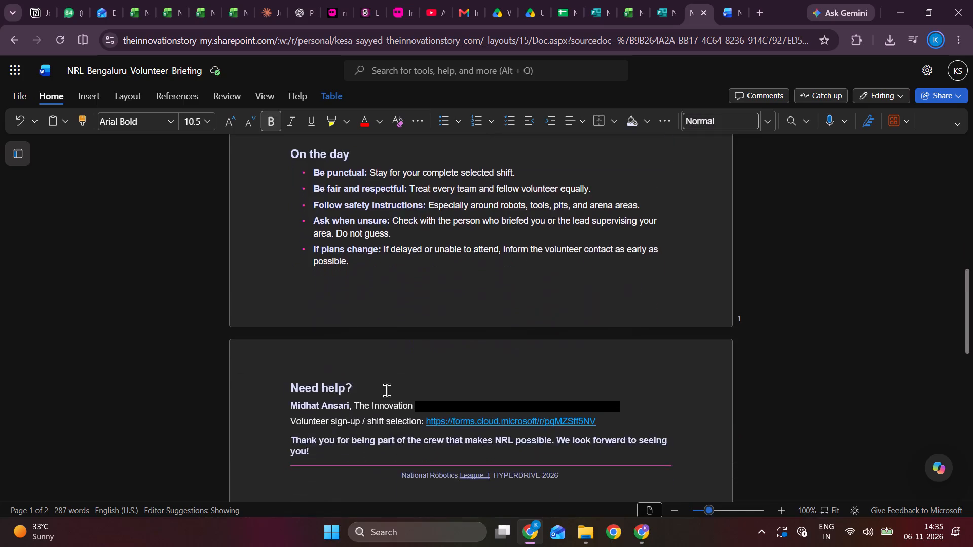
scroll(387, 390, "up", 2)
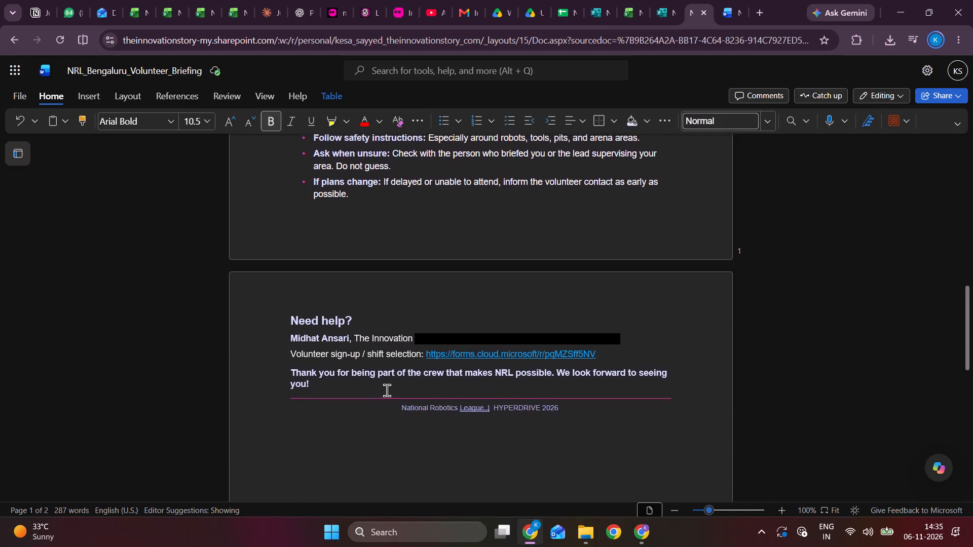
In the NRL_Bengaluru_Volunteer_FAQs document, insert 18 after BLR in the Venue row of the Event at a glance table.
scroll(387, 390, "up", 4)
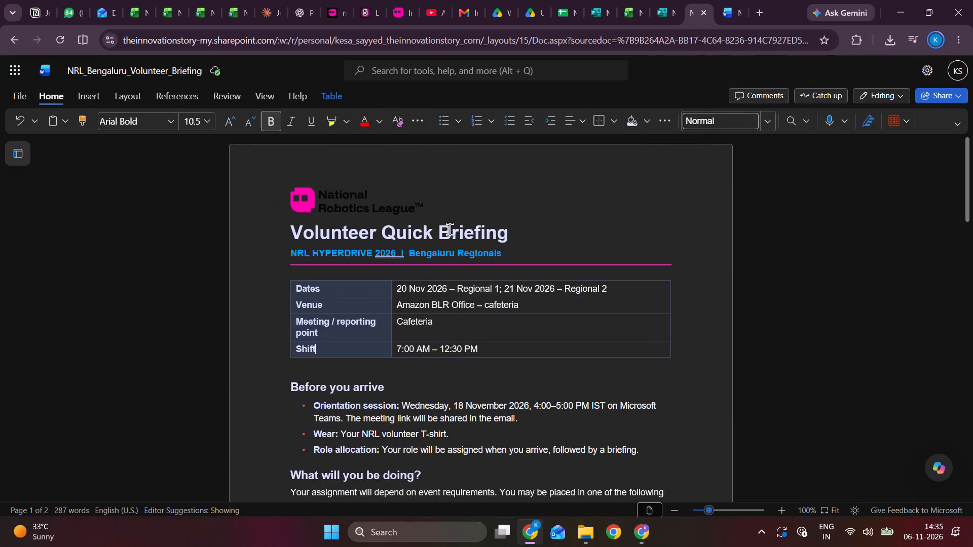
left_click(727, 14)
scroll(440, 312, "up", 2)
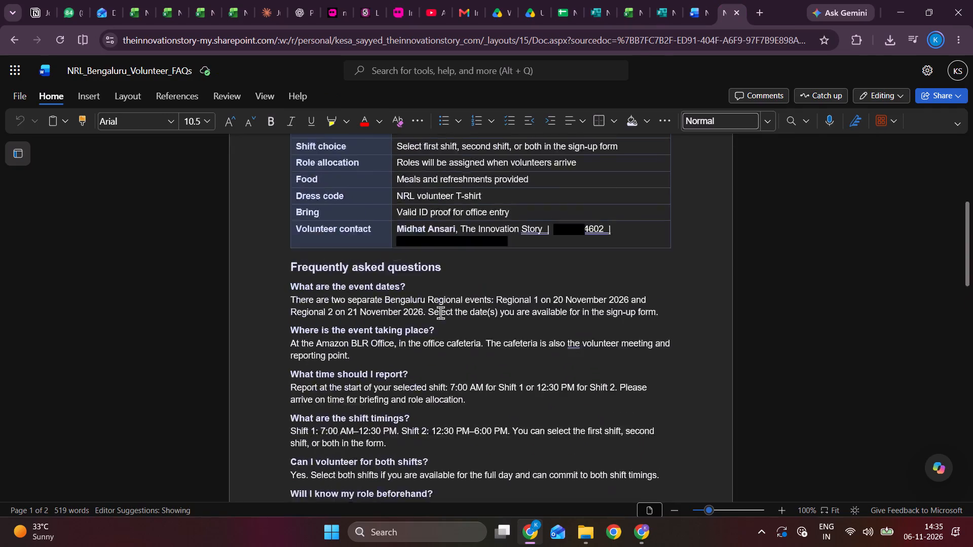
scroll(440, 312, "up", 2)
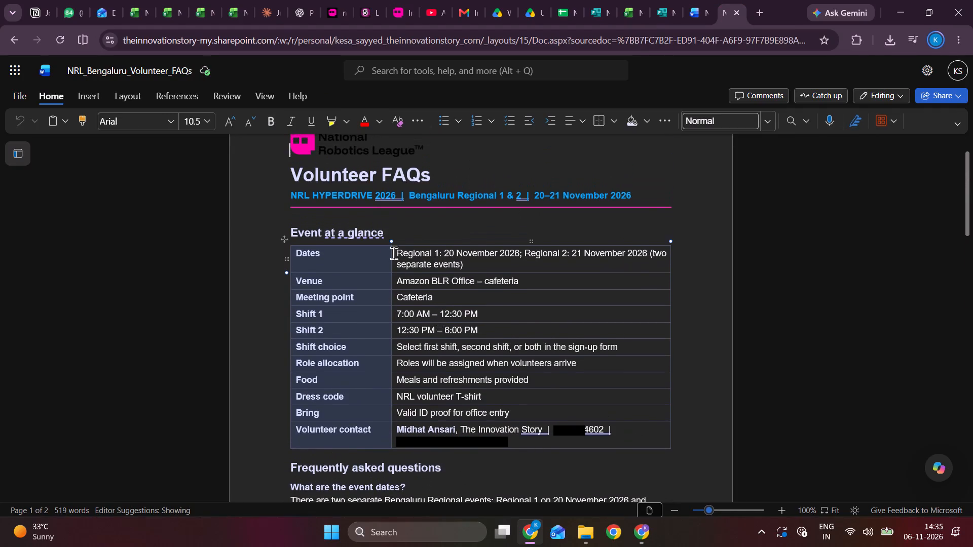
left_click(431, 279)
left_click(453, 282)
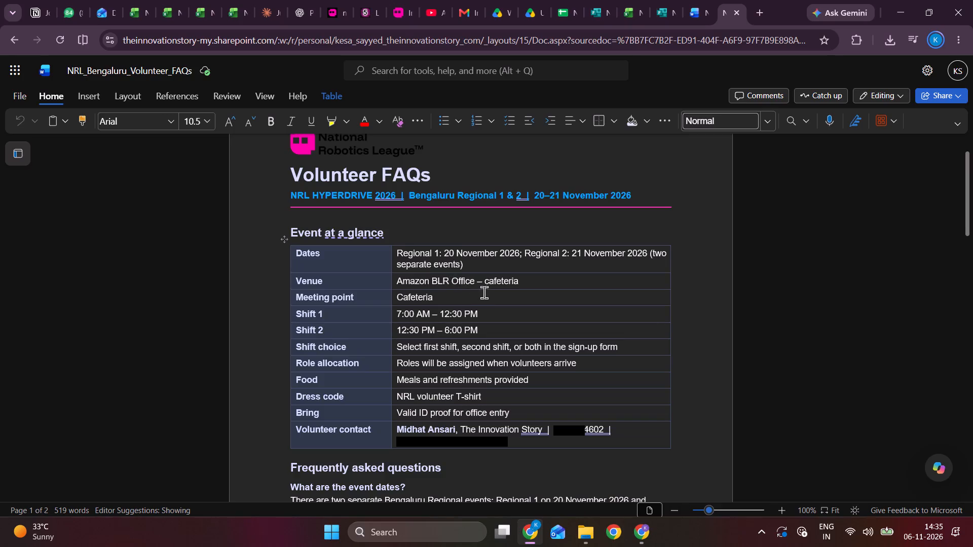
left_click(472, 289)
left_click(450, 279)
key("space")
type("18")
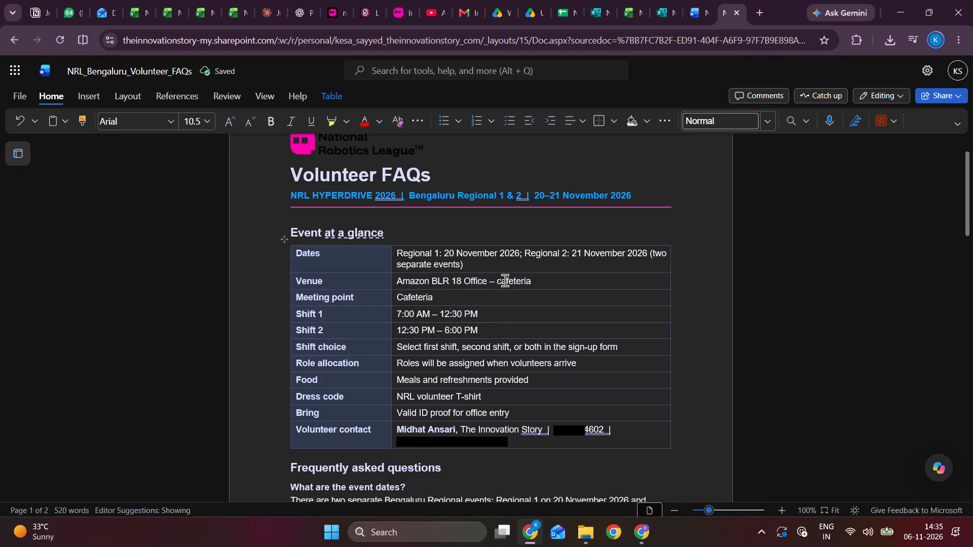
Insert 10th Floor before cafeteria in the Venue row of the Event at a glance table.
left_click(485, 282)
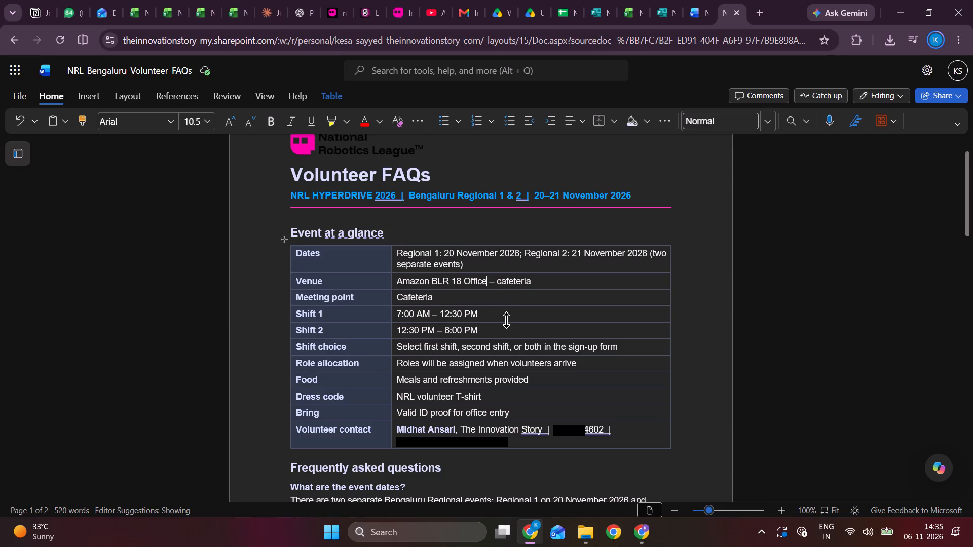
left_click(495, 282)
key("space")
type("10")
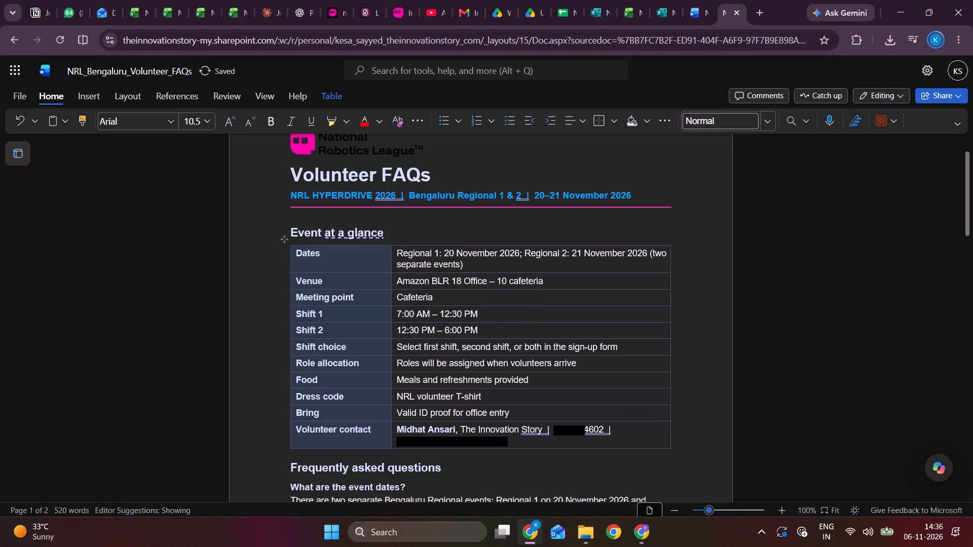
type("th")
key("space")
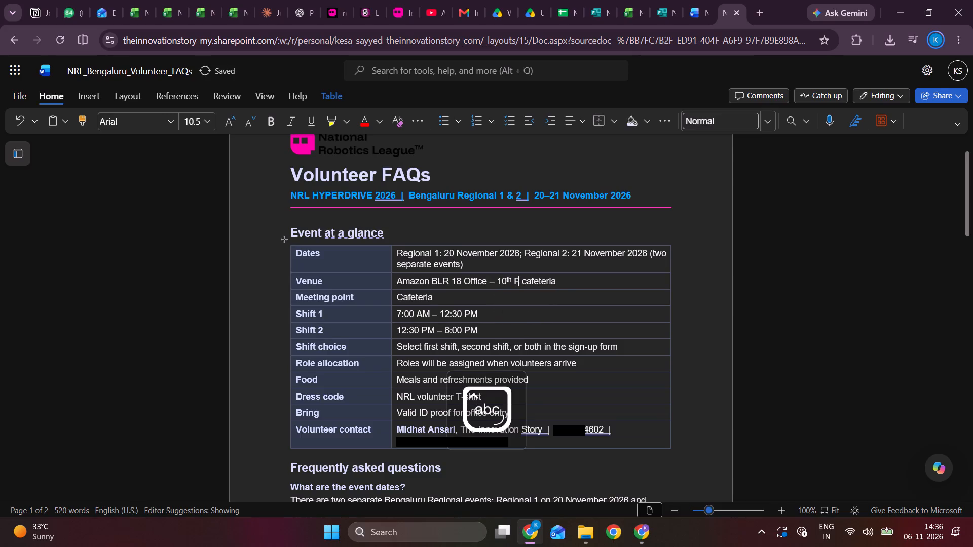
type("loor")
Delete the Bring row from the Event at a glance table.
scroll(352, 363, "down", 1)
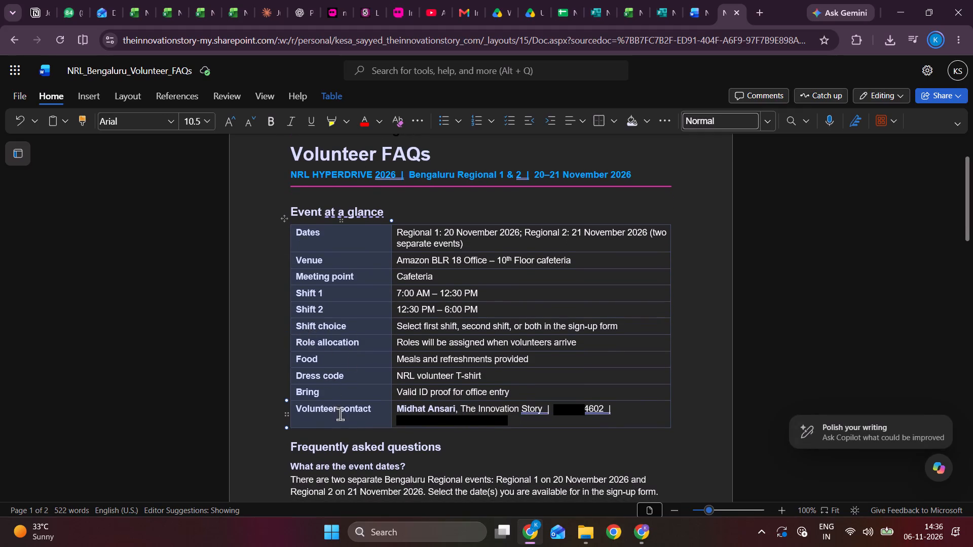
left_click(285, 392)
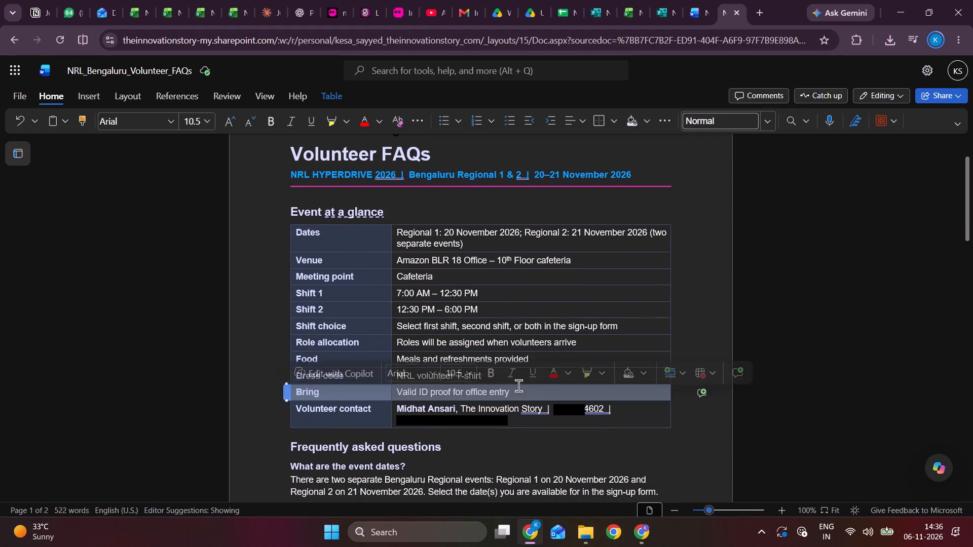
left_click(702, 372)
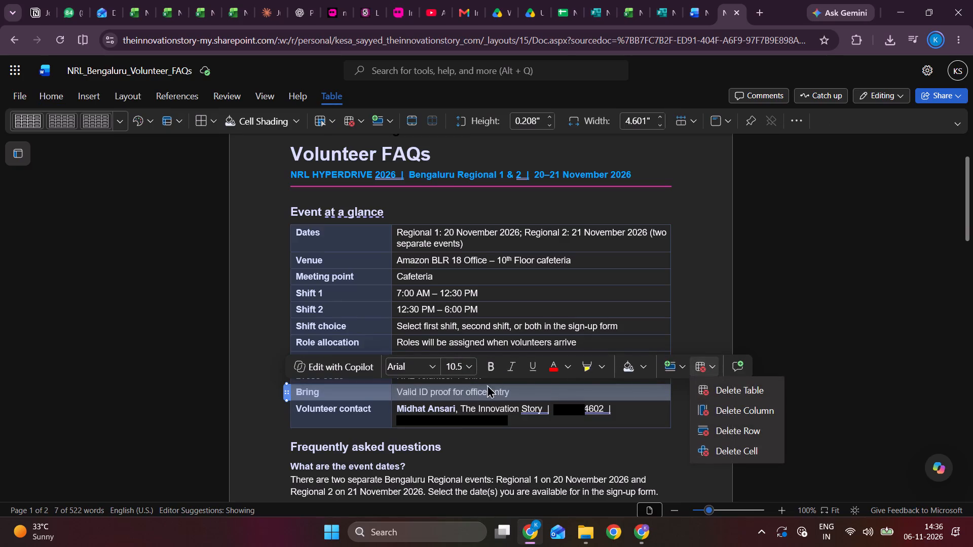
left_click(720, 429)
left_click(569, 433)
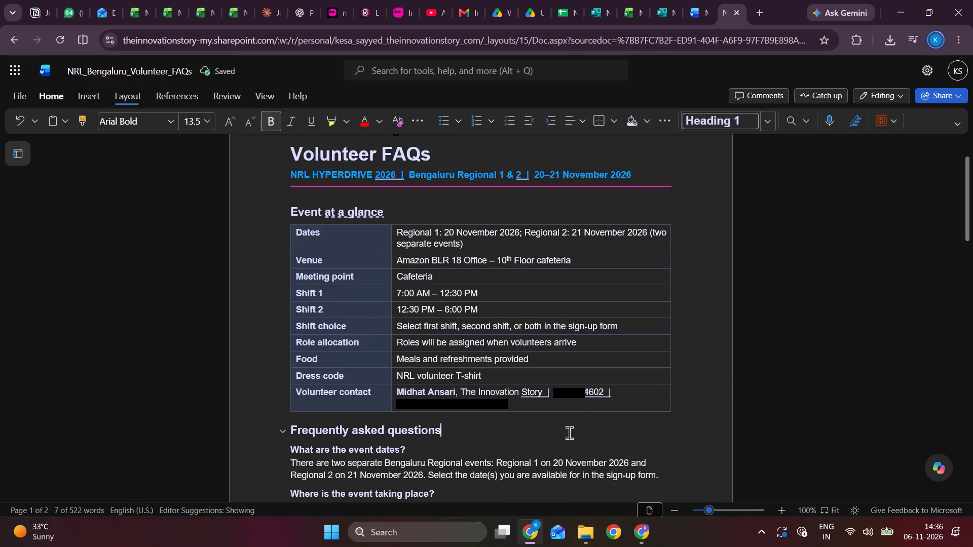
Review the first-page FAQ answers on dates, location, reporting time, shift timings and role allocation.
scroll(569, 433, "down", 3)
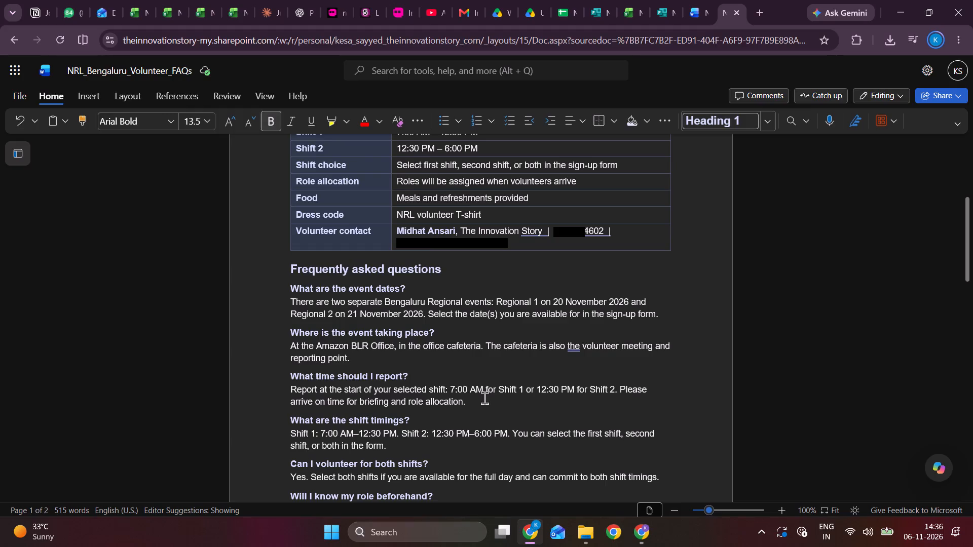
scroll(484, 398, "down", 2)
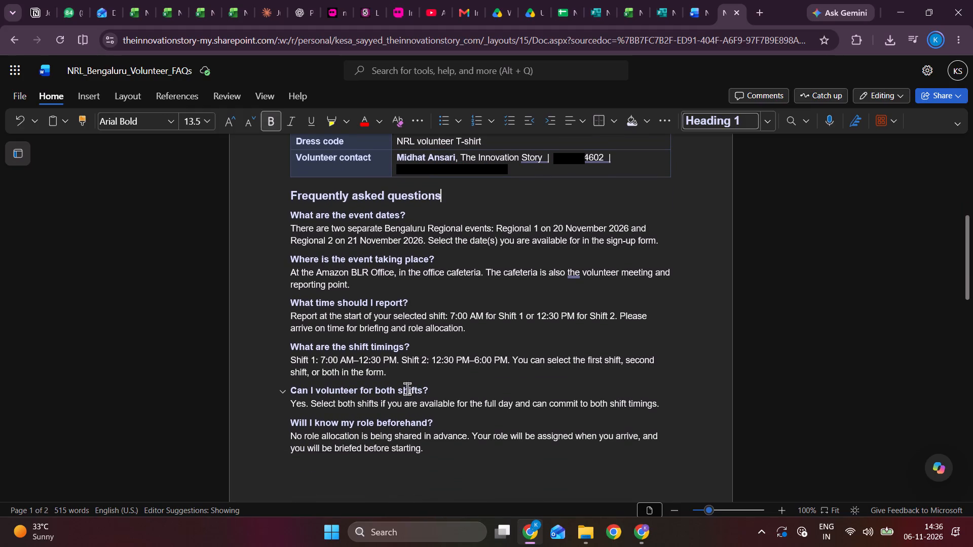
scroll(414, 402, "down", 3)
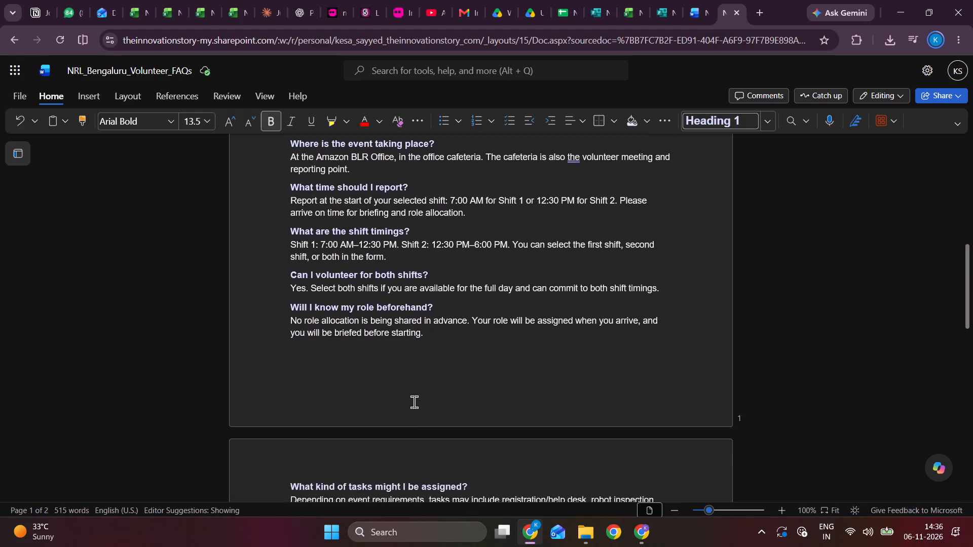
scroll(414, 402, "down", 2)
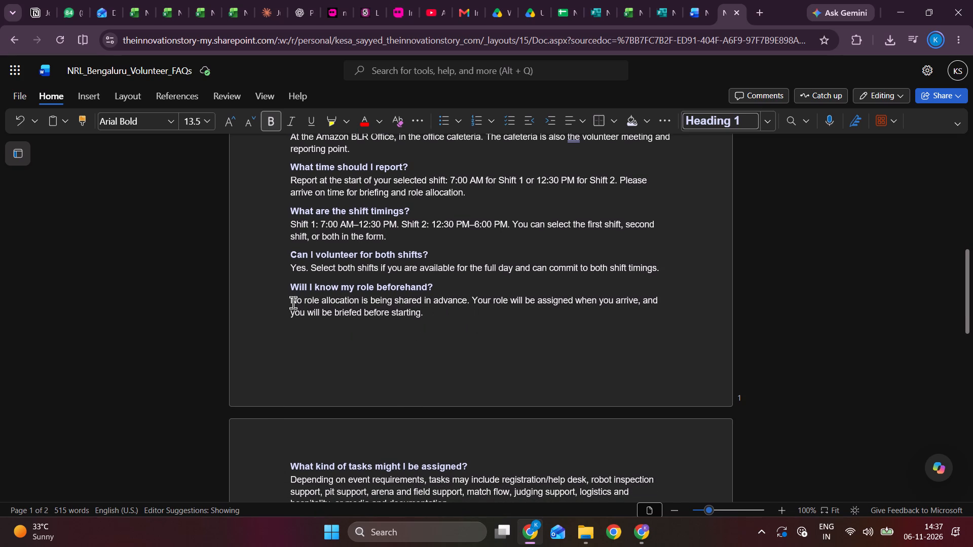
left_click(437, 318)
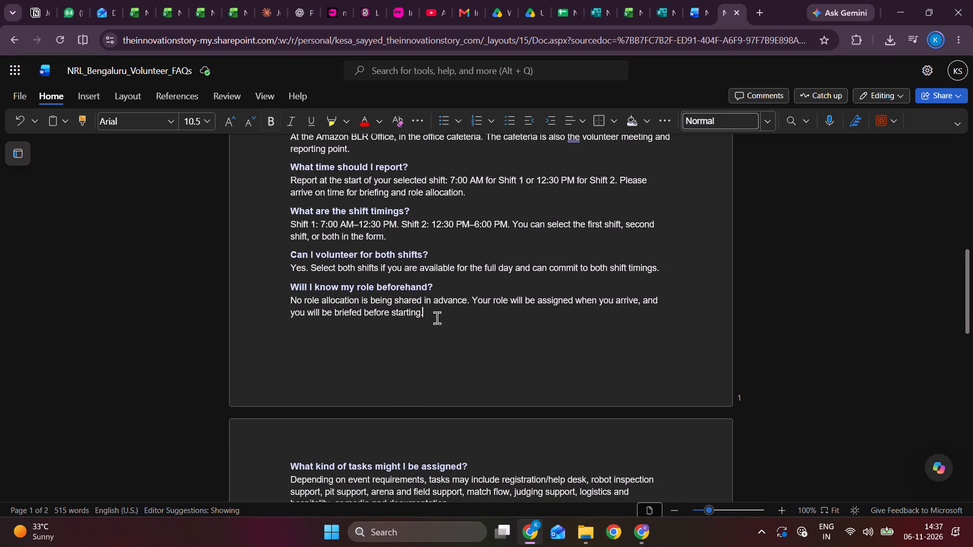
Review the second-page FAQ answers, from assigned tasks through certificates, and the Volunteer registration section.
scroll(542, 331, "down", 4)
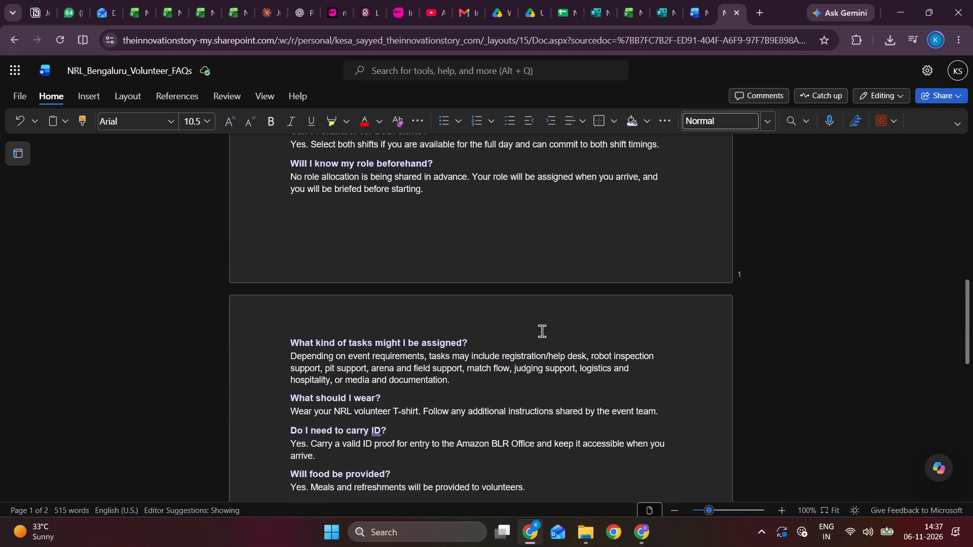
scroll(542, 331, "down", 2)
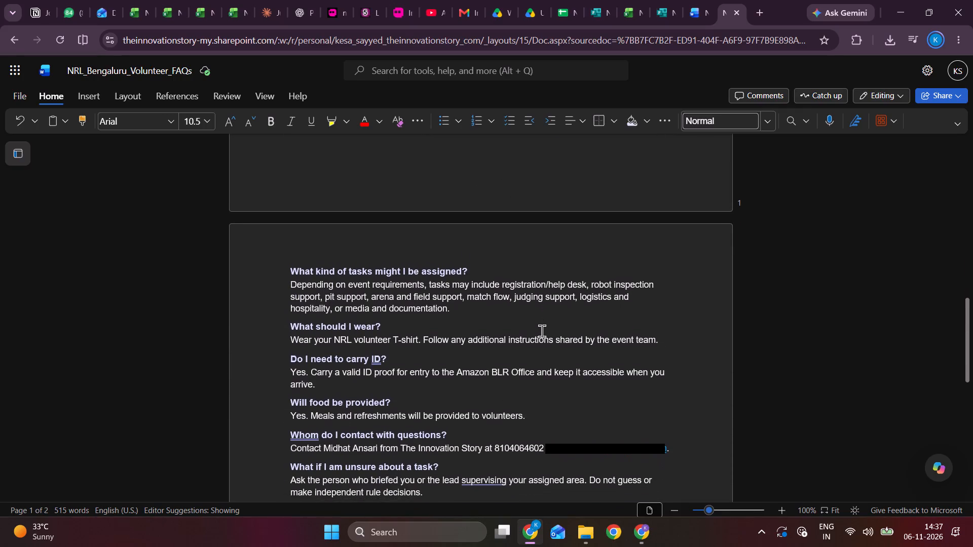
scroll(542, 331, "down", 1)
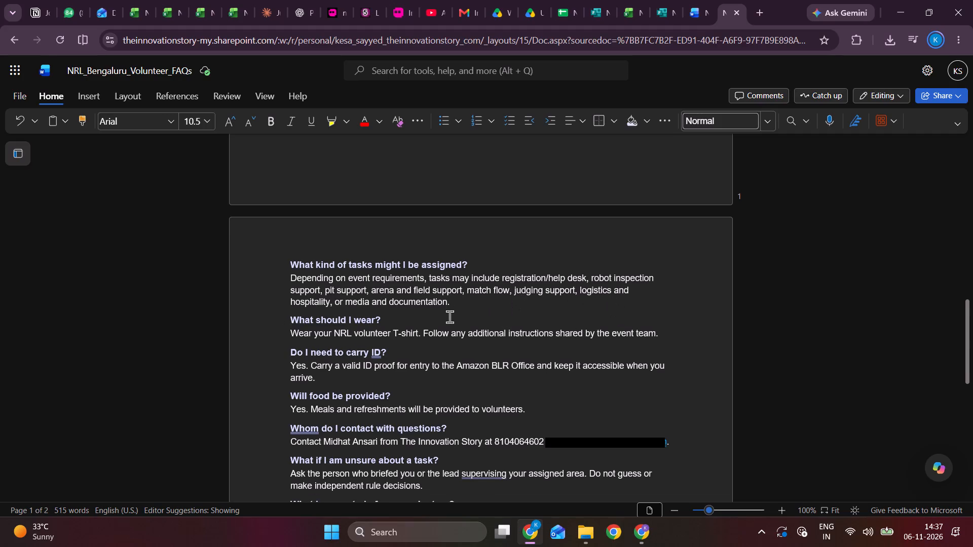
scroll(450, 332, "down", 1)
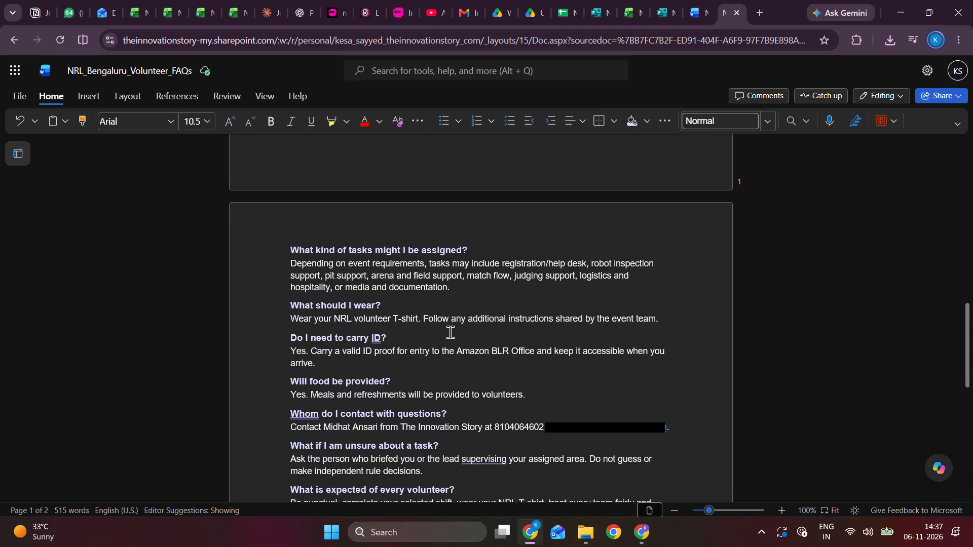
scroll(450, 332, "down", 1)
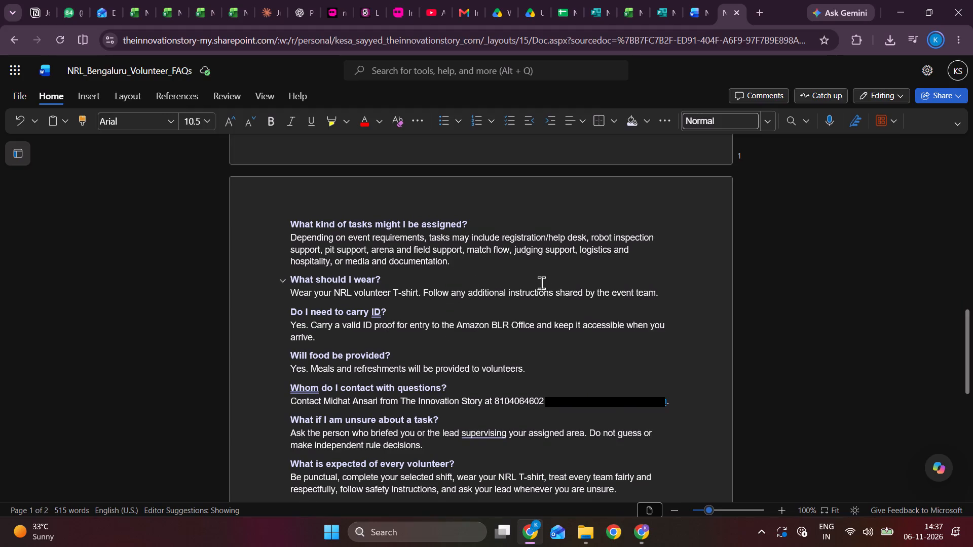
scroll(541, 283, "down", 1)
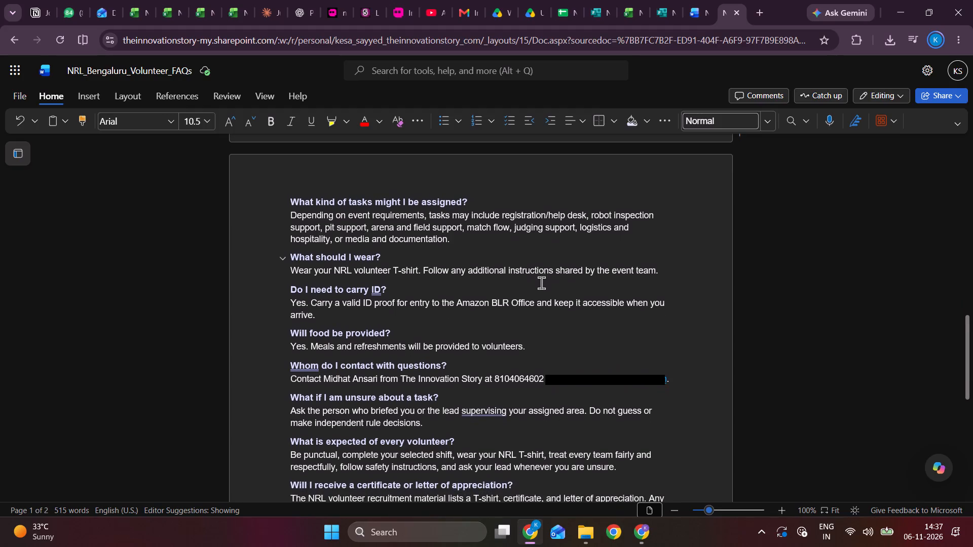
scroll(541, 283, "down", 1)
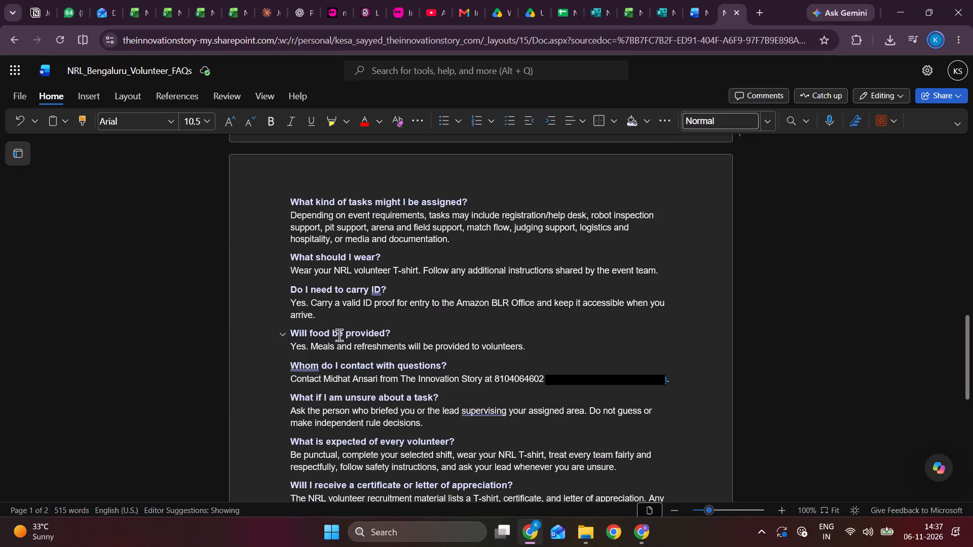
scroll(339, 335, "down", 2)
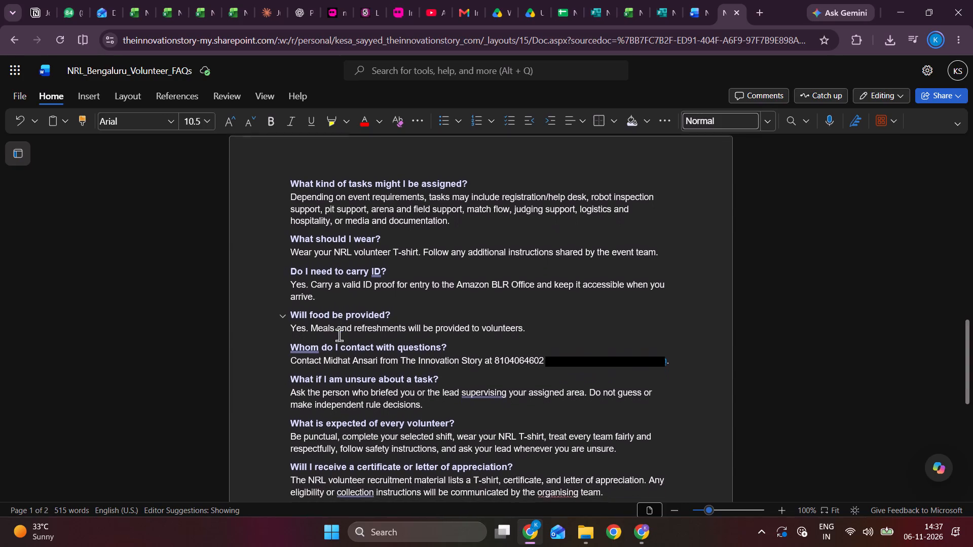
scroll(339, 335, "down", 1)
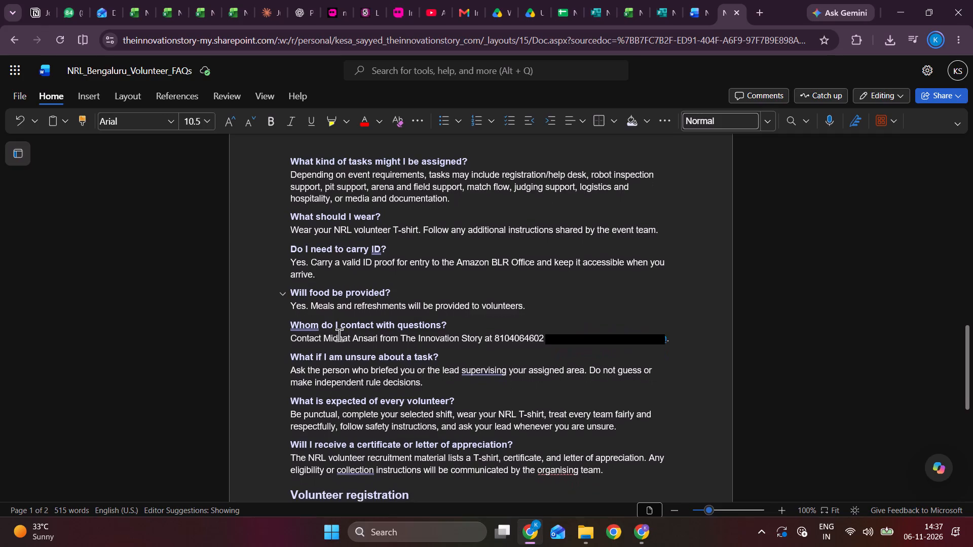
scroll(339, 335, "down", 2)
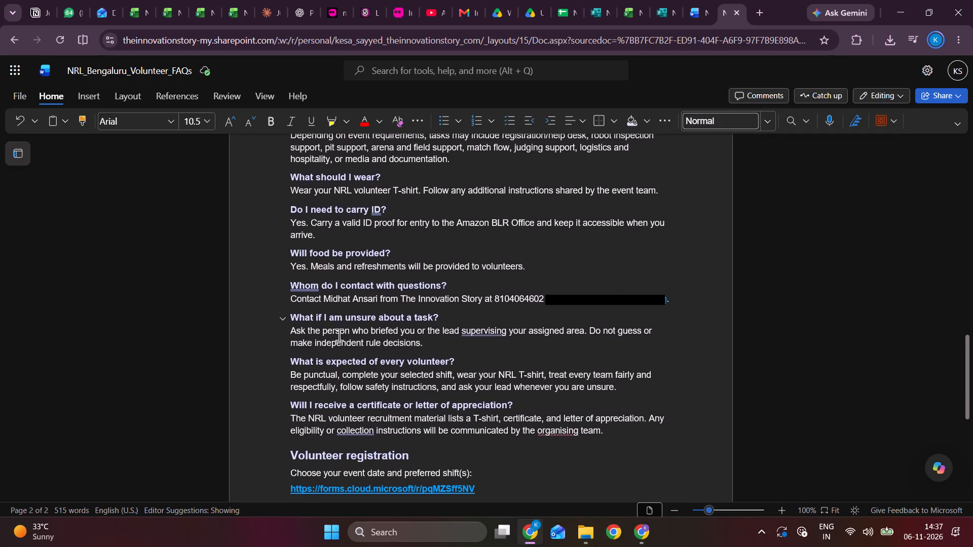
scroll(339, 335, "down", 1)
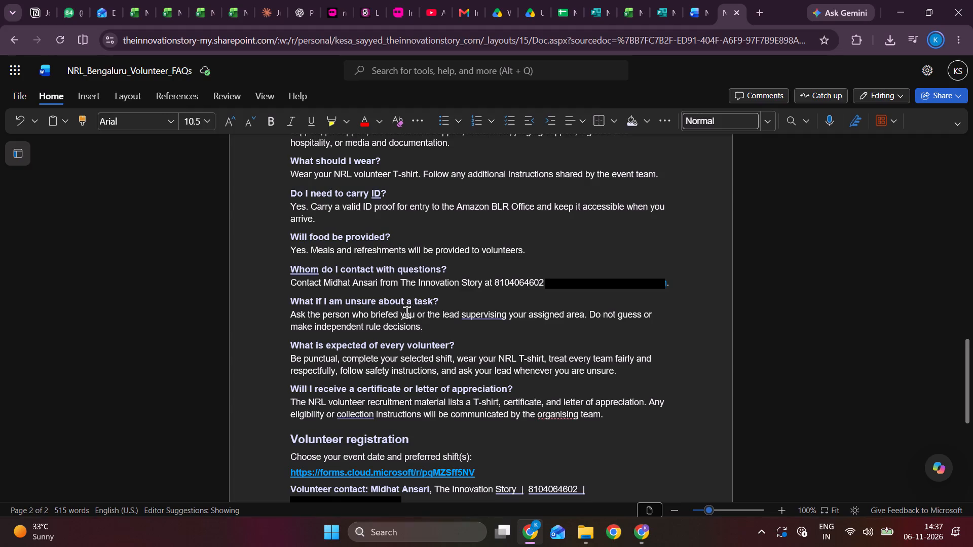
left_click(431, 326)
scroll(435, 342, "down", 1)
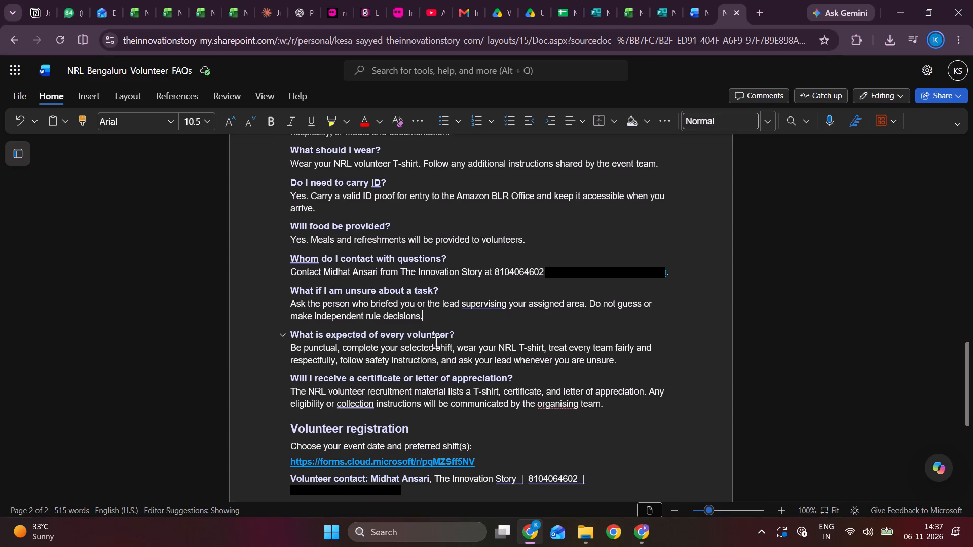
scroll(271, 373, "down", 1)
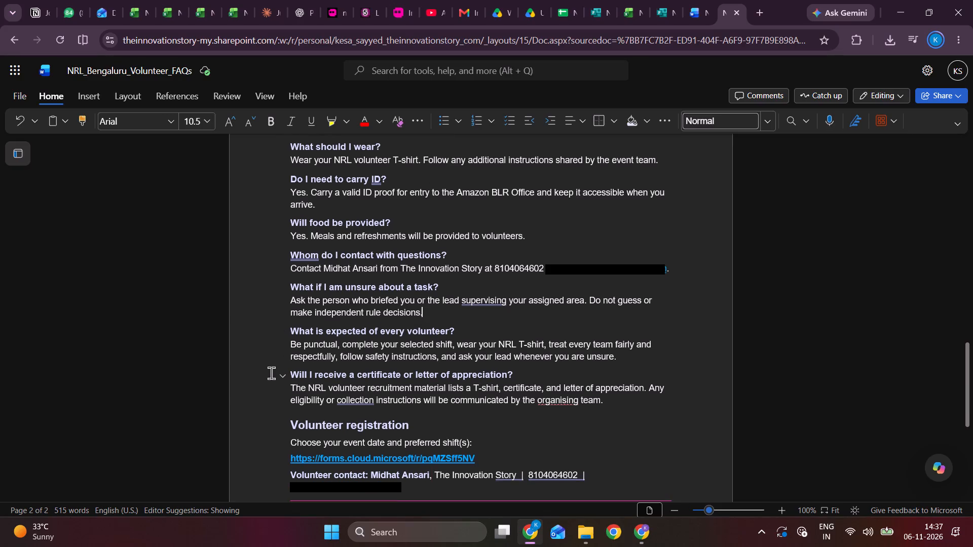
scroll(271, 373, "down", 1)
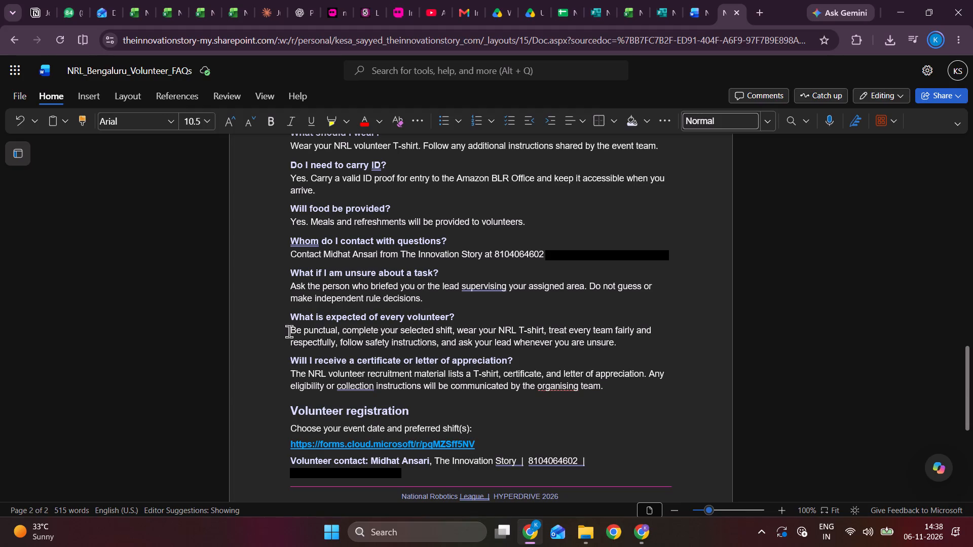
Delete the FAQs on what is expected of every volunteer and on receiving a certificate or letter of appreciation.
left_click(551, 335)
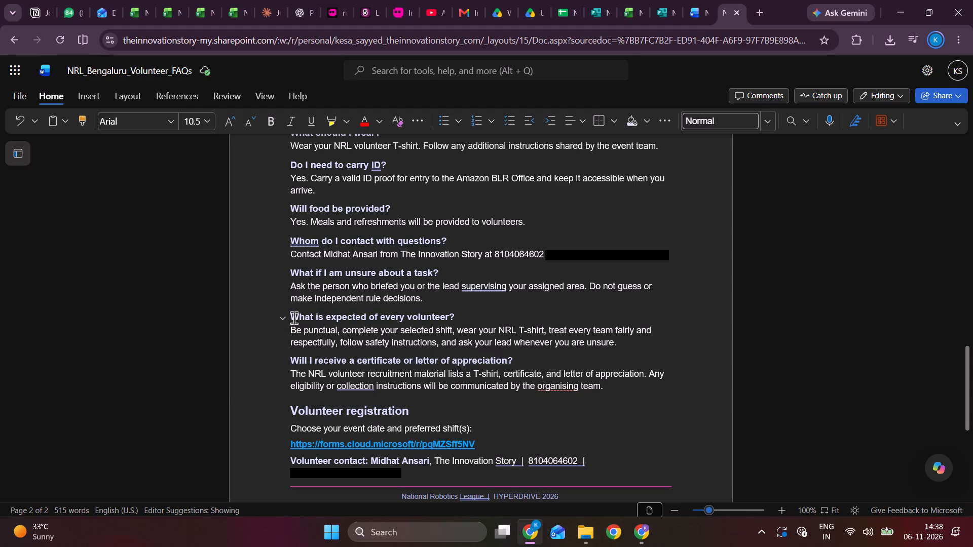
left_click(290, 316)
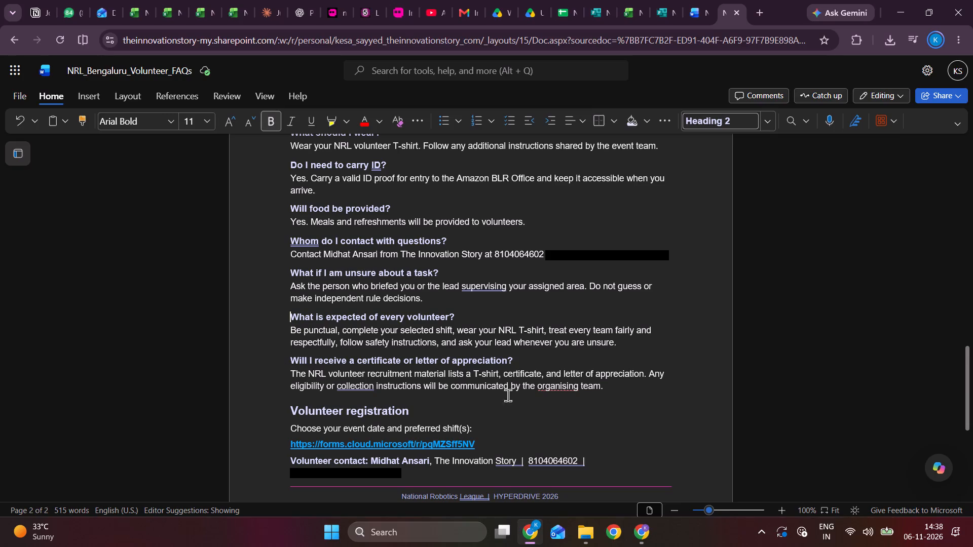
left_click_drag(612, 390, 304, 314)
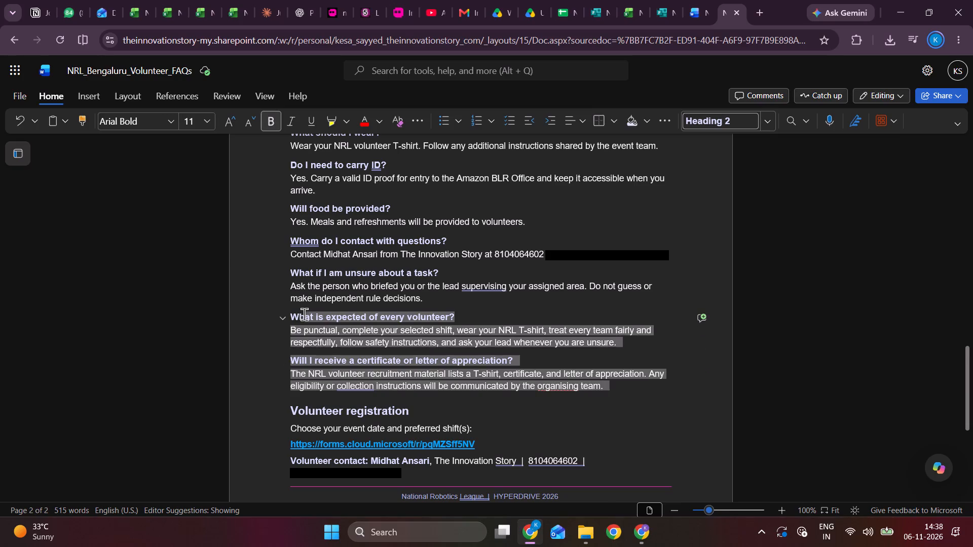
left_click_drag(304, 314, 265, 322)
left_click_drag(265, 322, 265, 321)
key("BackSpace")
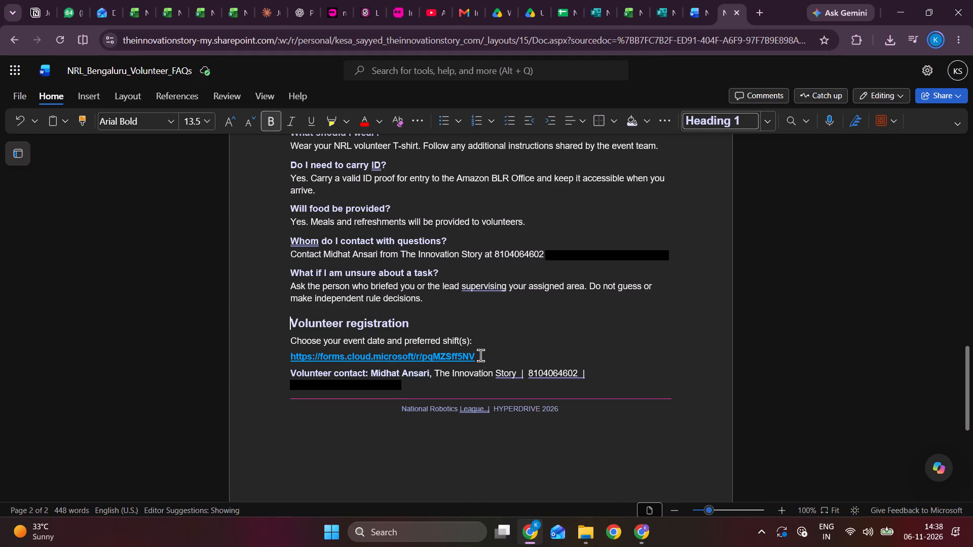
Delete the Volunteer registration heading, its prompt and form link, and insert a line break before the Volunteer contact line.
left_click_drag(482, 356, 287, 322)
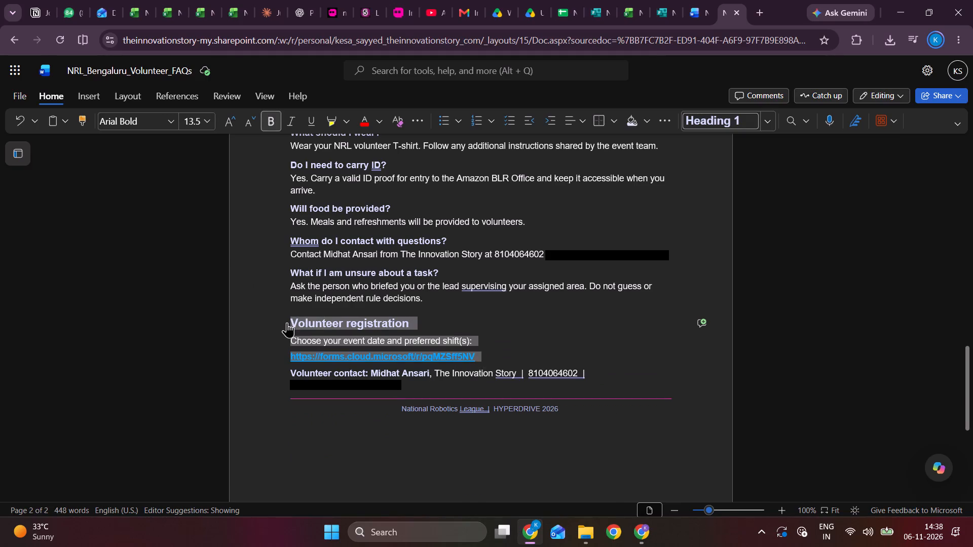
left_click_drag(287, 322, 290, 315)
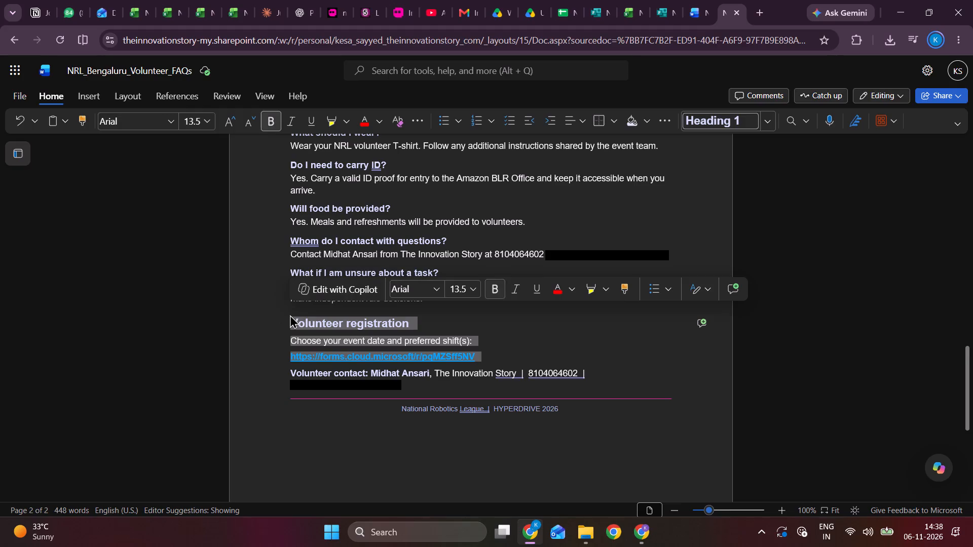
key("BackSpace")
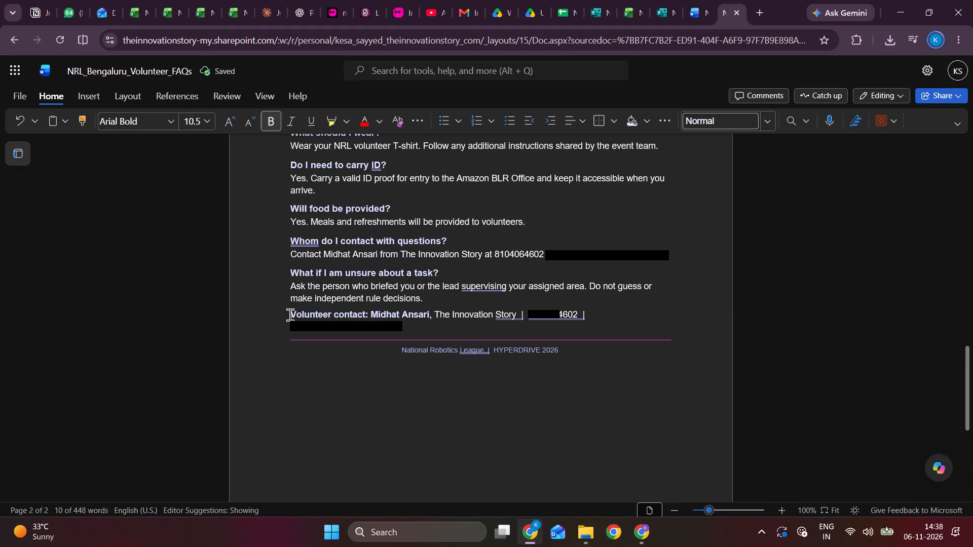
key("shift+Return")
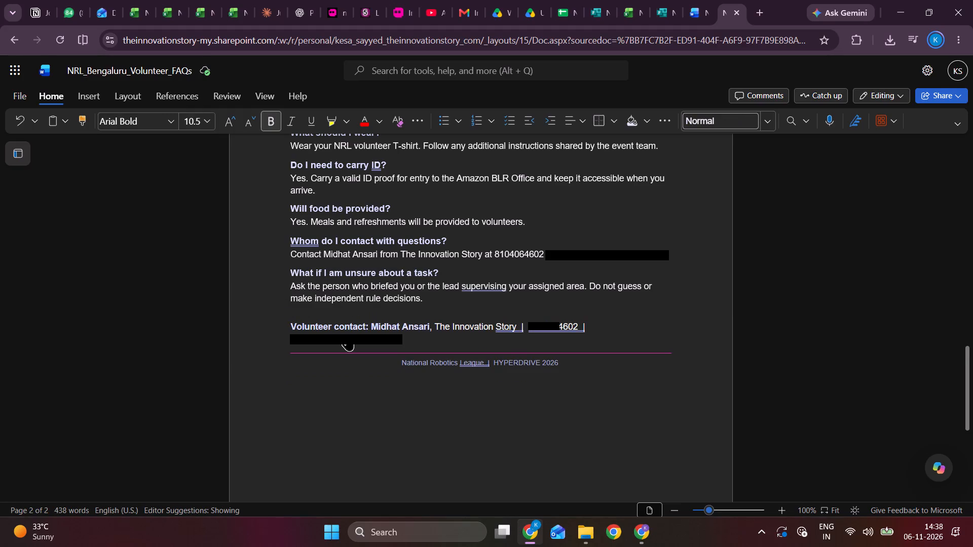
Review the trimmed FAQs from the closing contact line back up to the Event at a glance table.
scroll(347, 335, "up", 2)
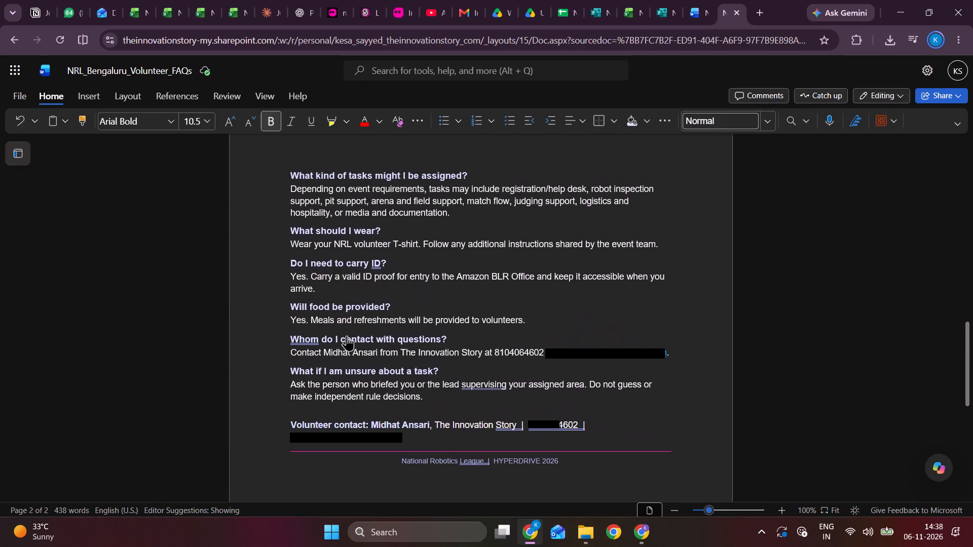
scroll(347, 335, "up", 1)
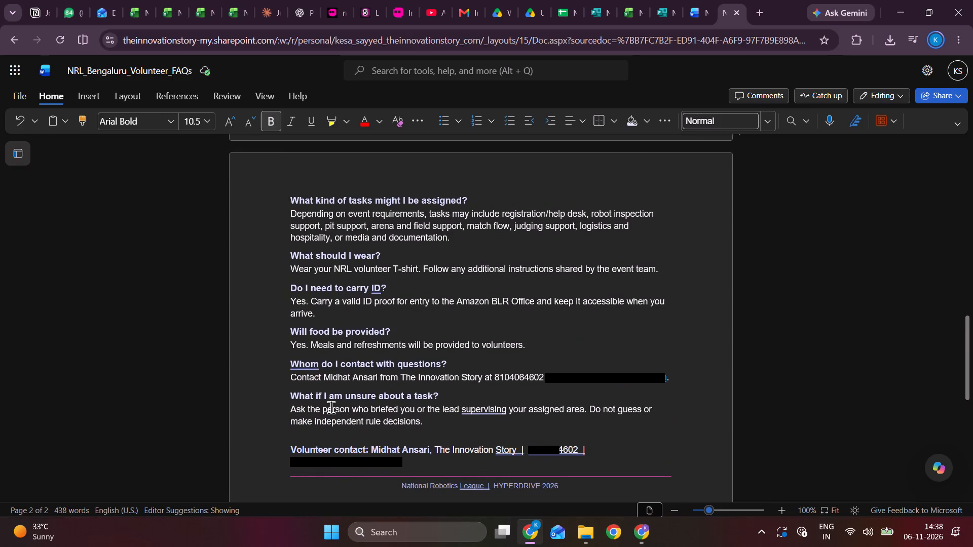
left_click_drag(405, 462, 311, 467)
left_click_drag(311, 467, 290, 468)
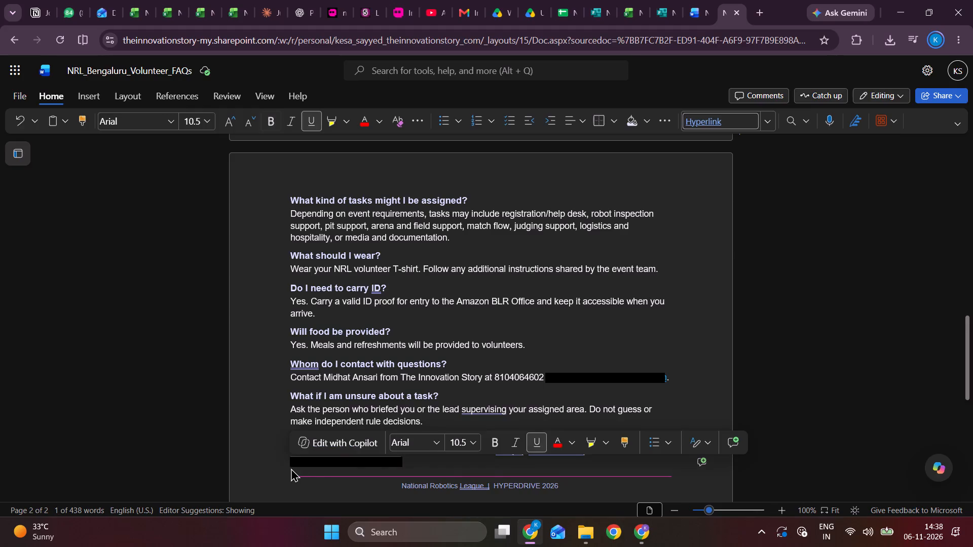
left_click(276, 472)
scroll(284, 445, "up", 3)
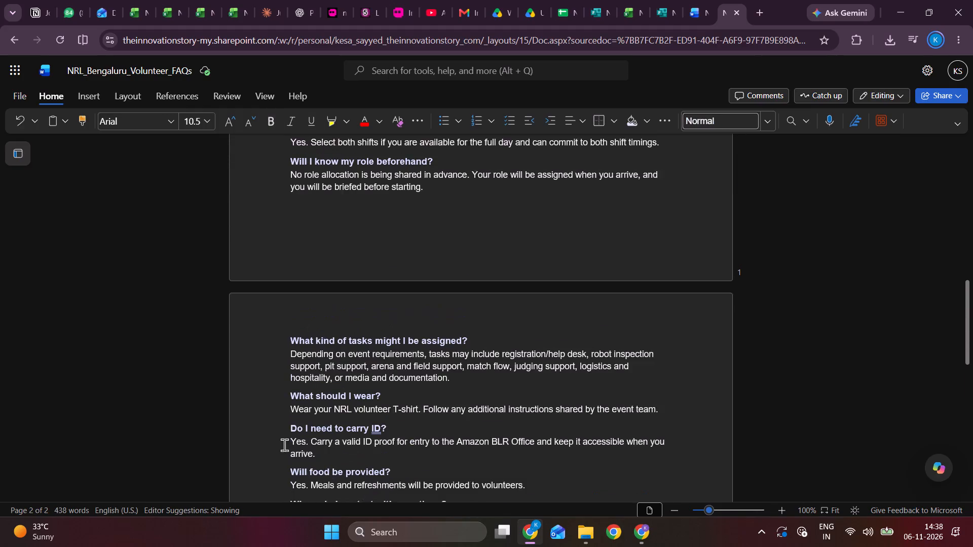
scroll(284, 445, "up", 5)
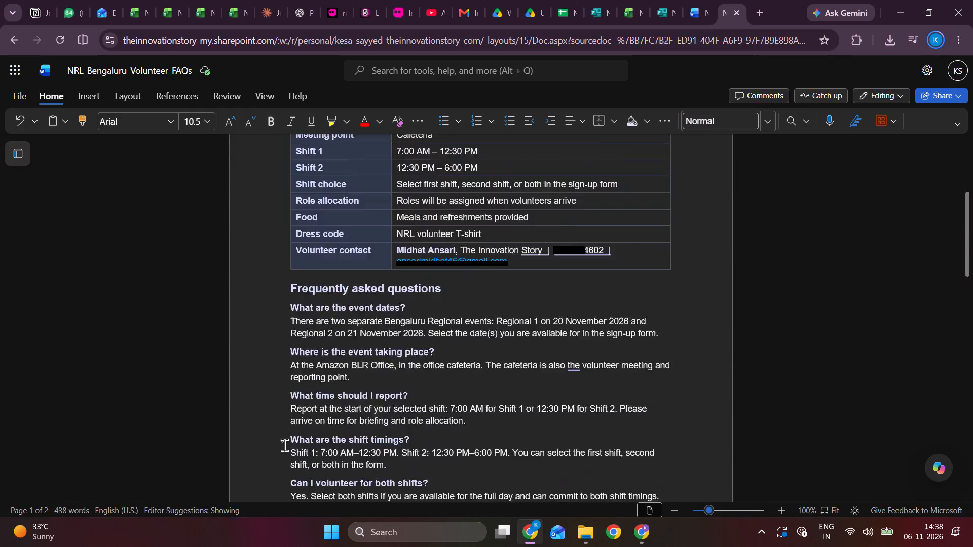
scroll(284, 445, "up", 7)
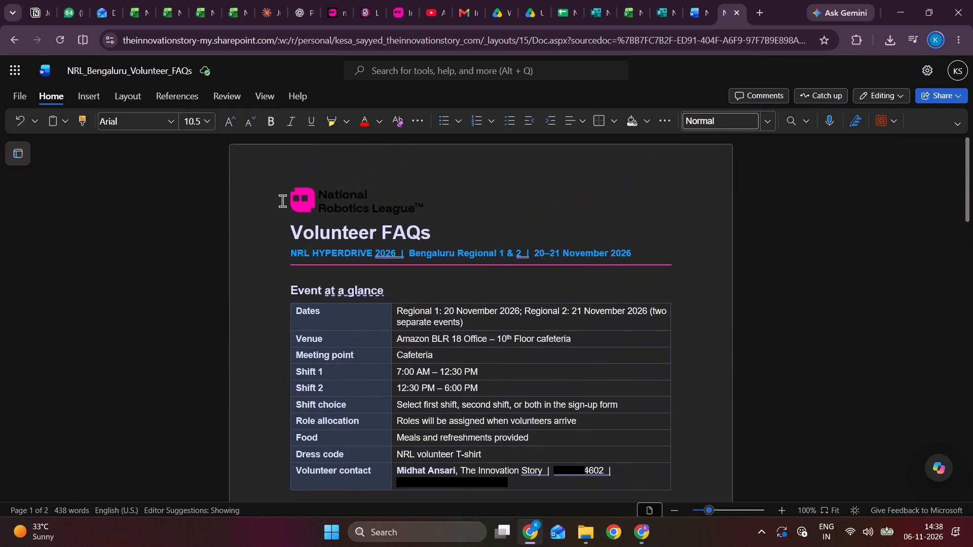
left_click(257, 301)
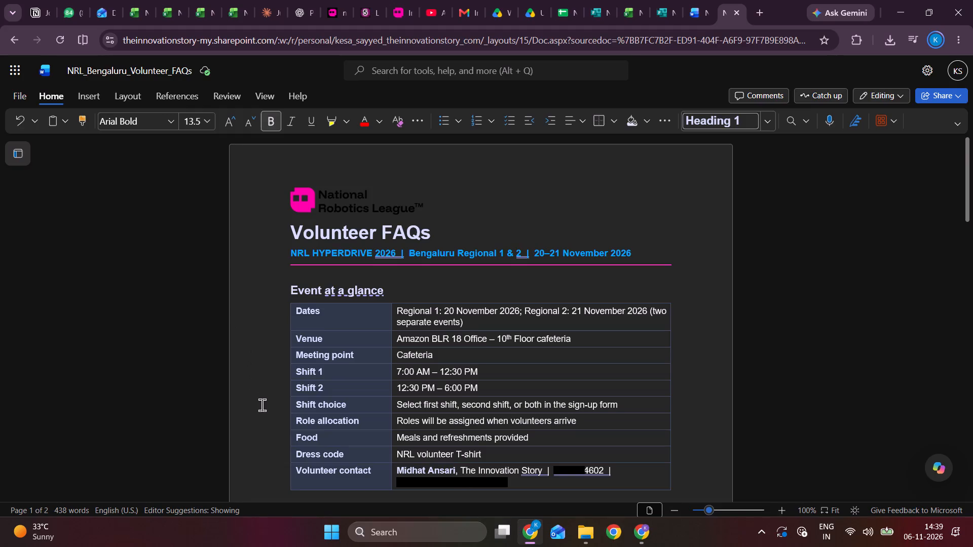
Delete the Shift 2 row from the Event at a glance table.
left_click(287, 384)
left_click(290, 384)
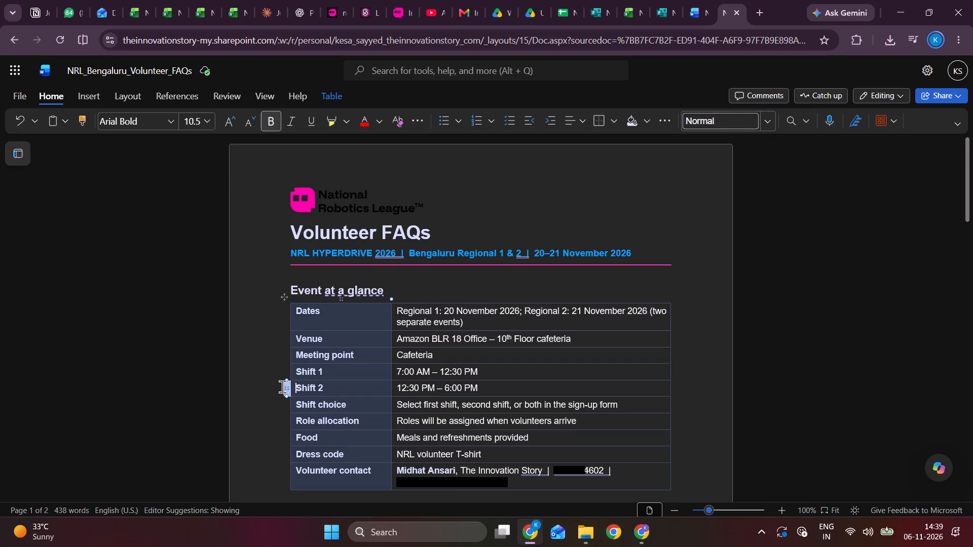
left_click(285, 390)
left_click(284, 390)
left_click(284, 389)
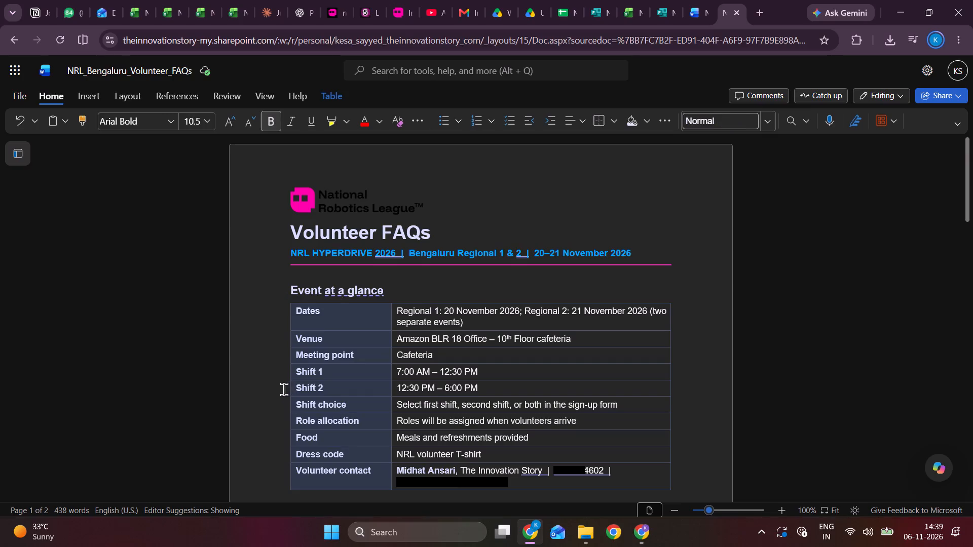
left_click(291, 386)
left_click(285, 386)
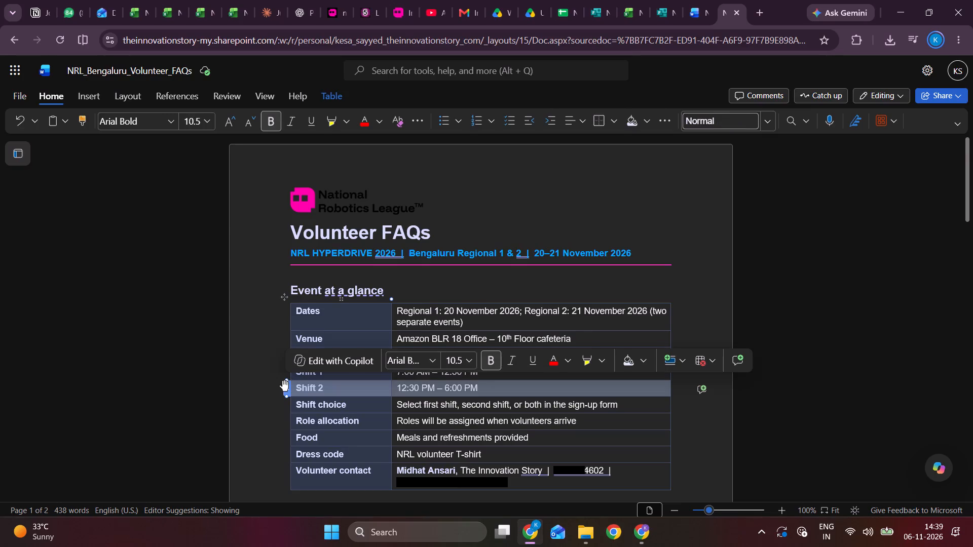
left_click(697, 364)
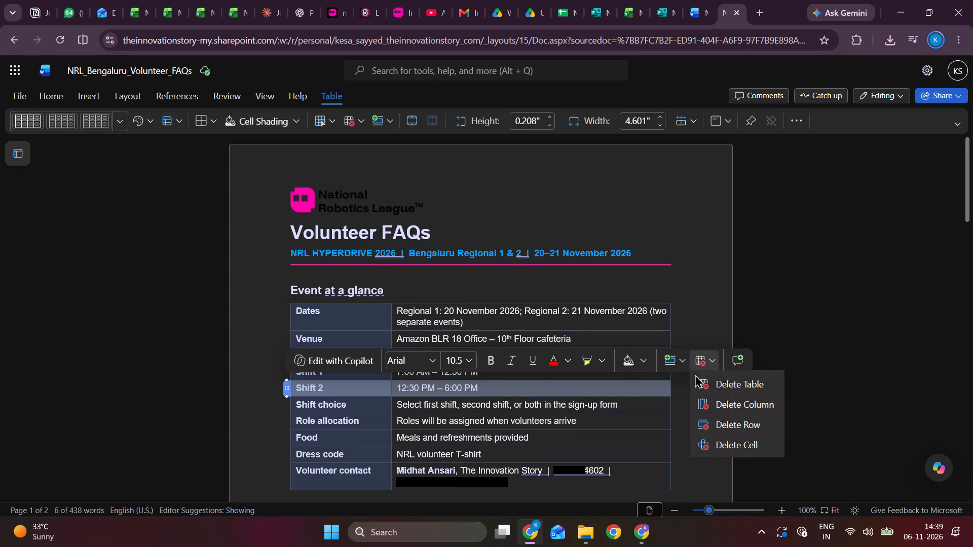
left_click(706, 424)
Delete the Shift choice row from the Event at a glance table.
left_click(376, 417)
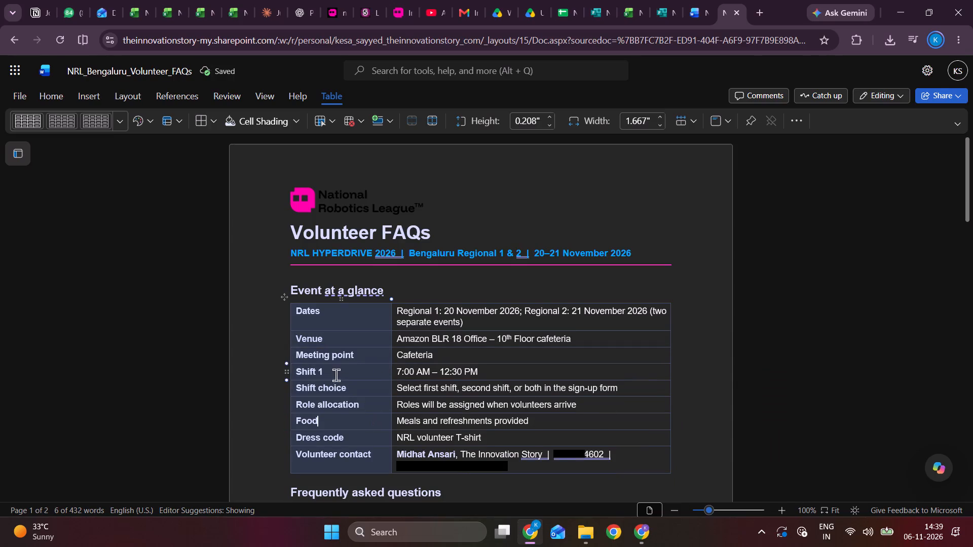
left_click(286, 387)
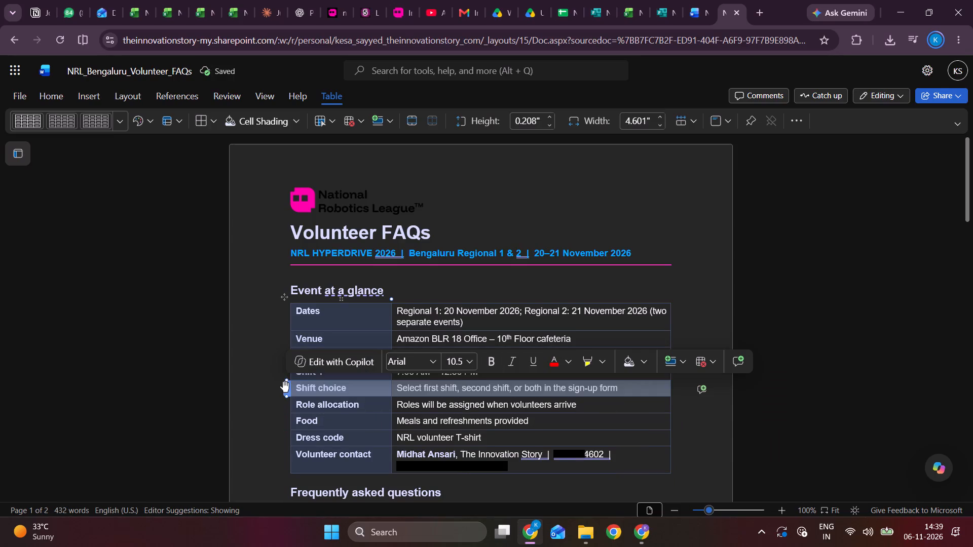
left_click(697, 362)
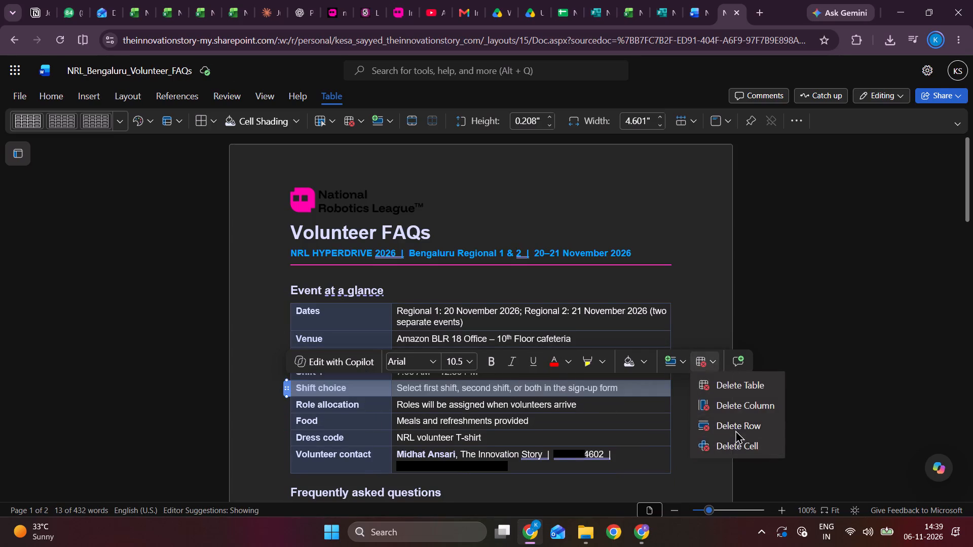
left_click(735, 430)
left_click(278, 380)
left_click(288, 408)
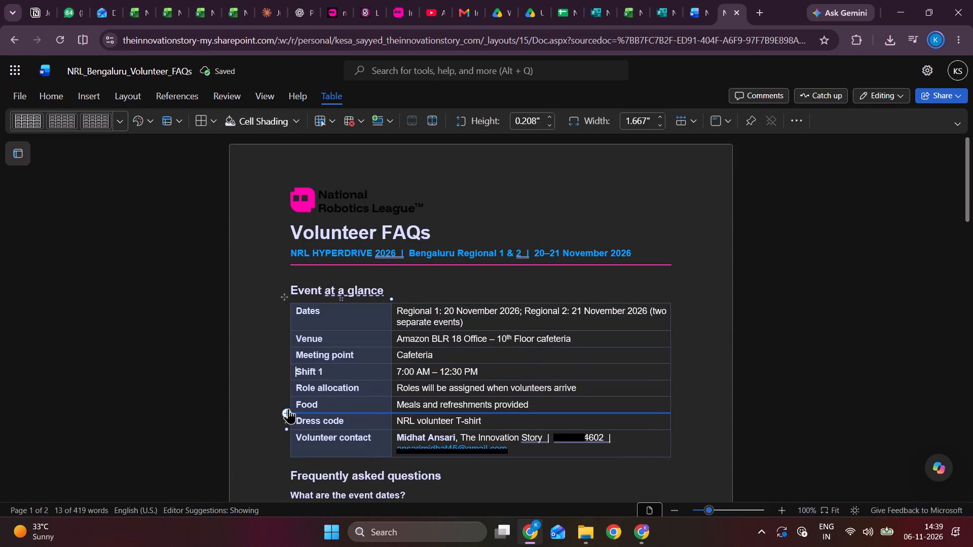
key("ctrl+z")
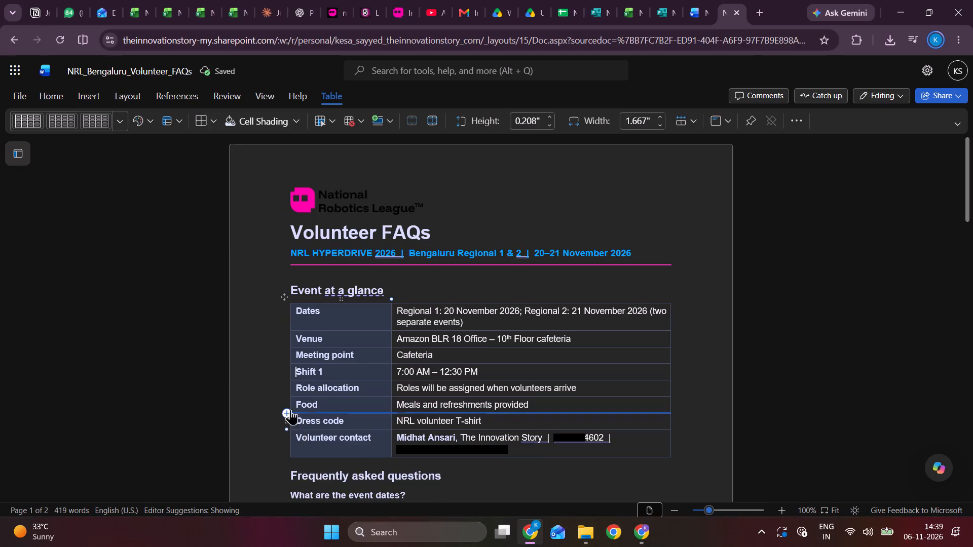
Delete the Food row from the Event at a glance table.
left_click(285, 404)
left_click(294, 406)
left_click(287, 405)
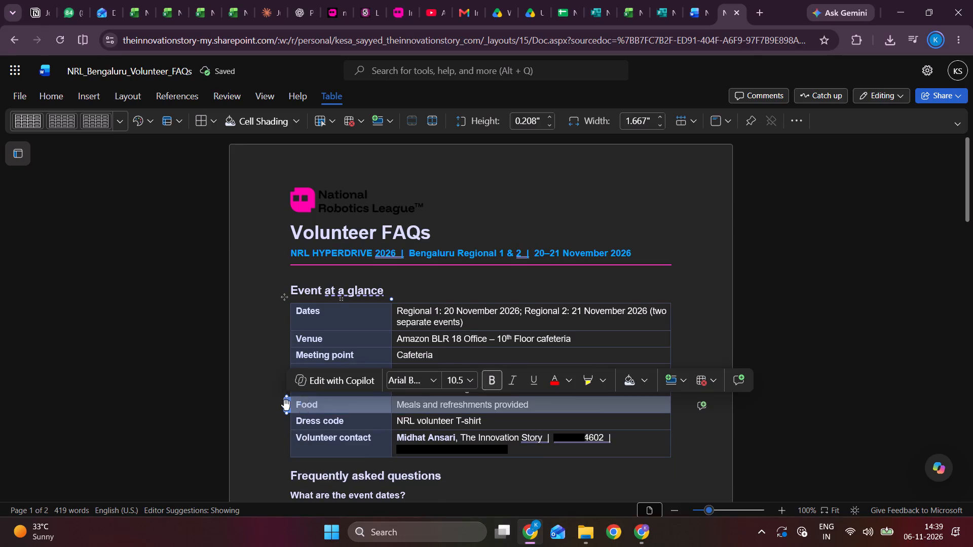
left_click(707, 374)
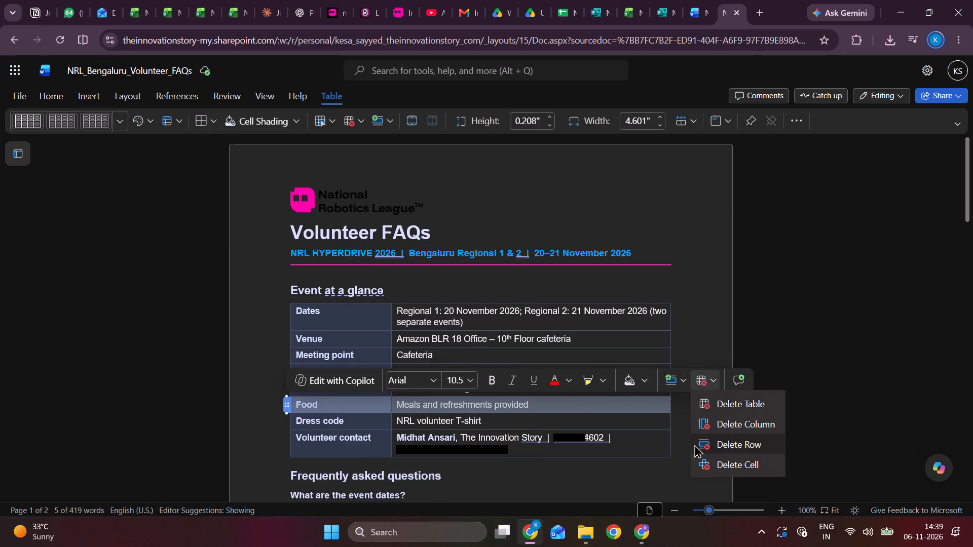
left_click(696, 442)
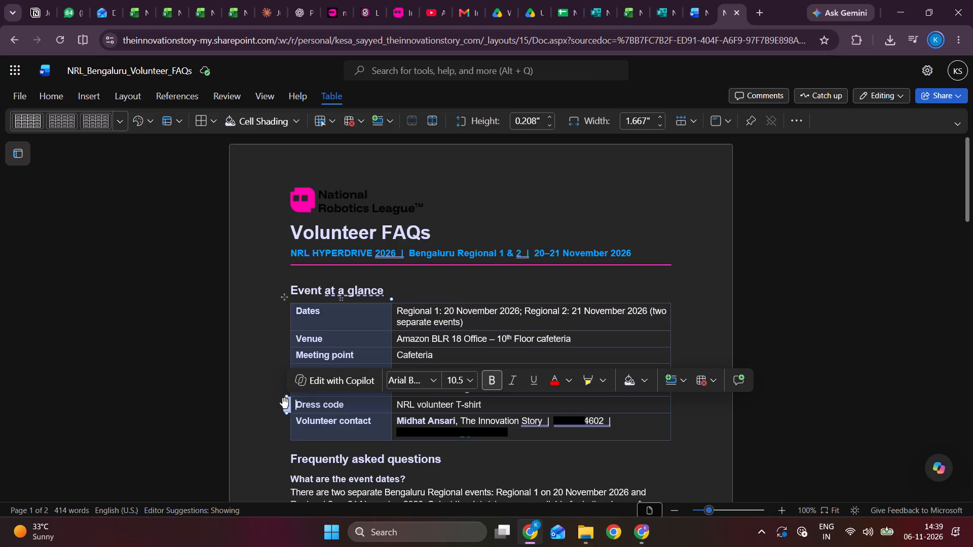
left_click(290, 424)
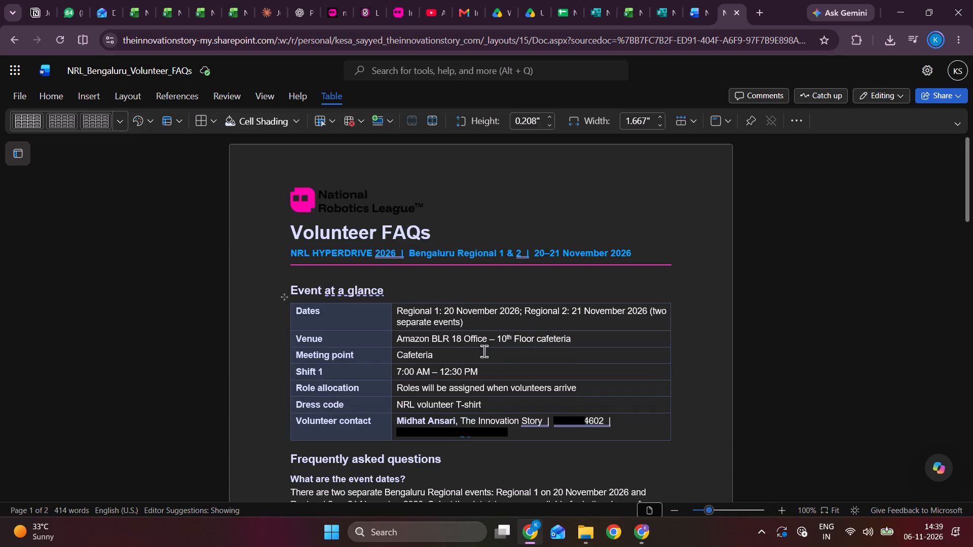
Copy 10th Floor from the Venue row into the Meeting point row so it reads 10th Floor Cafeteria.
left_click_drag(498, 336, 577, 341)
key("ctrl+c")
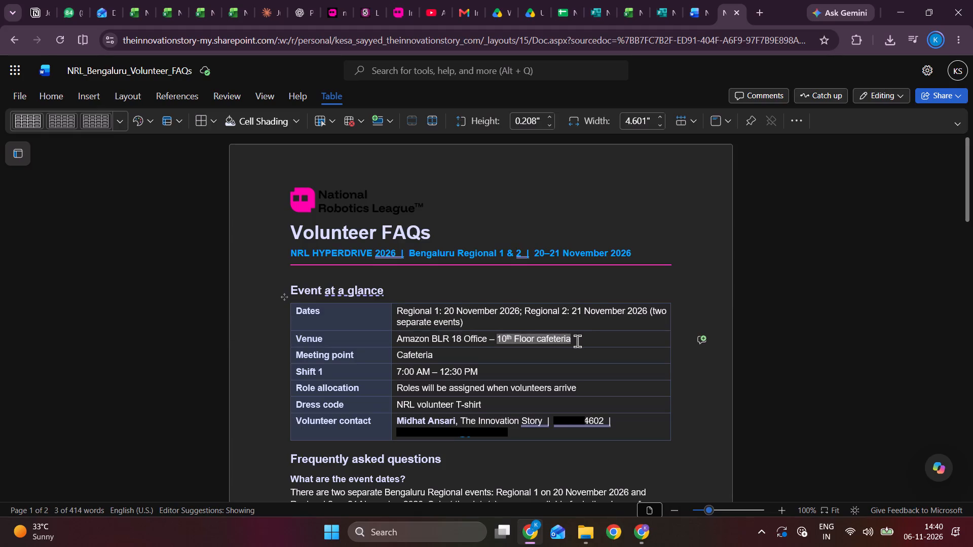
left_click(397, 354)
key("ctrl+v")
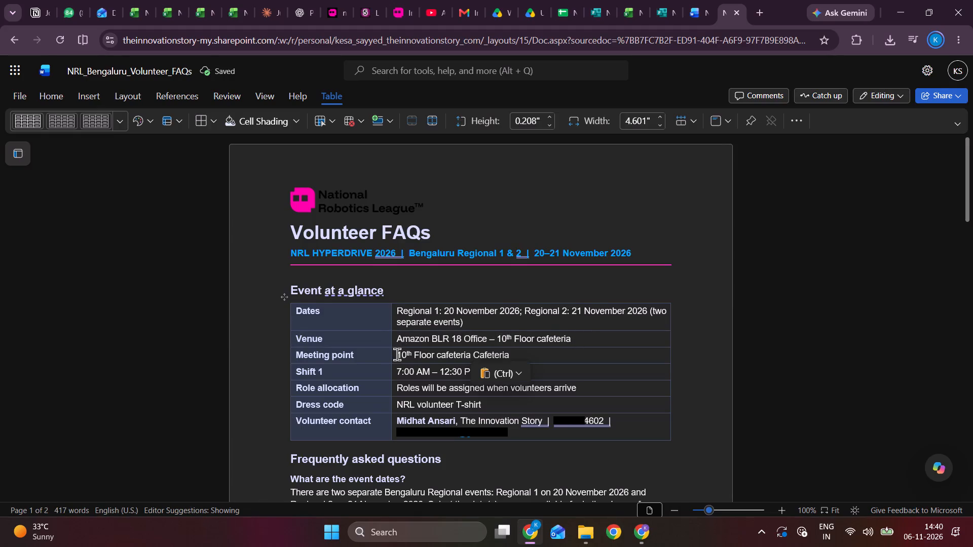
key("BackSpace")
key("BackSpace")
key("BackSpace")
key("BackSpace")
key("BackSpace")
key("BackSpace")
key("BackSpace")
key("BackSpace")
key("BackSpace")
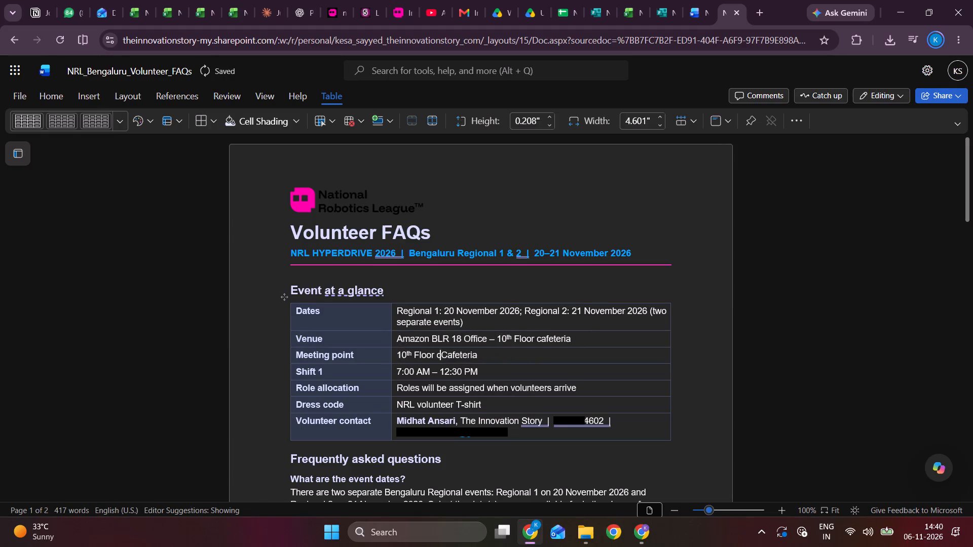
key("BackSpace")
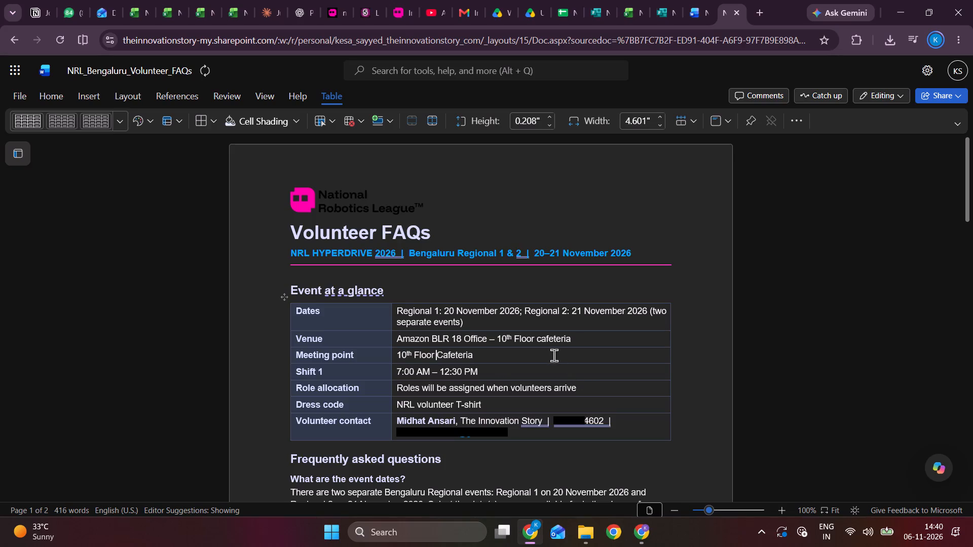
Retype the first letter of cafeteria in the Venue row as c.
left_click(541, 341)
key("BackSpace")
key("c")
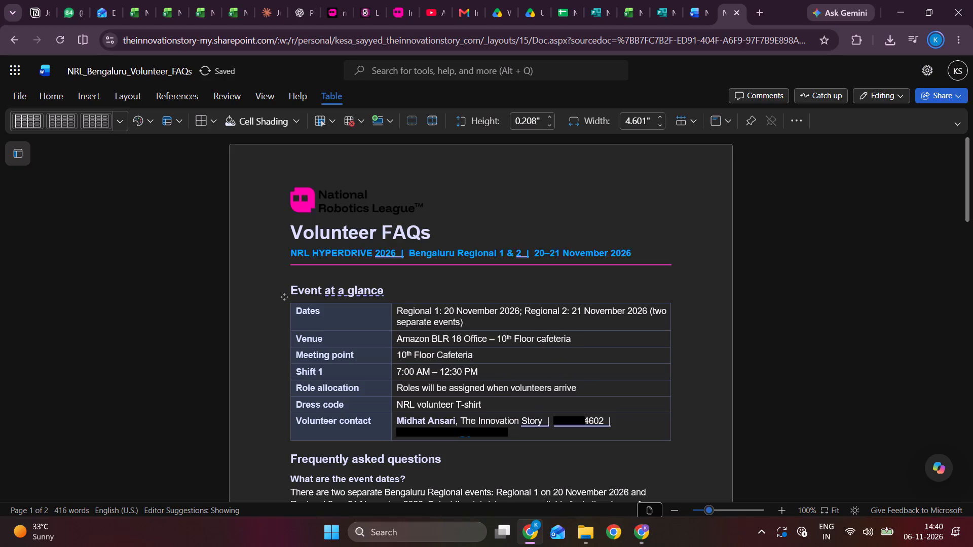
Capitalise the first letter of cafeteria in the Venue row so it reads 10th Floor Cafeteria.
key("BackSpace")
key("c")
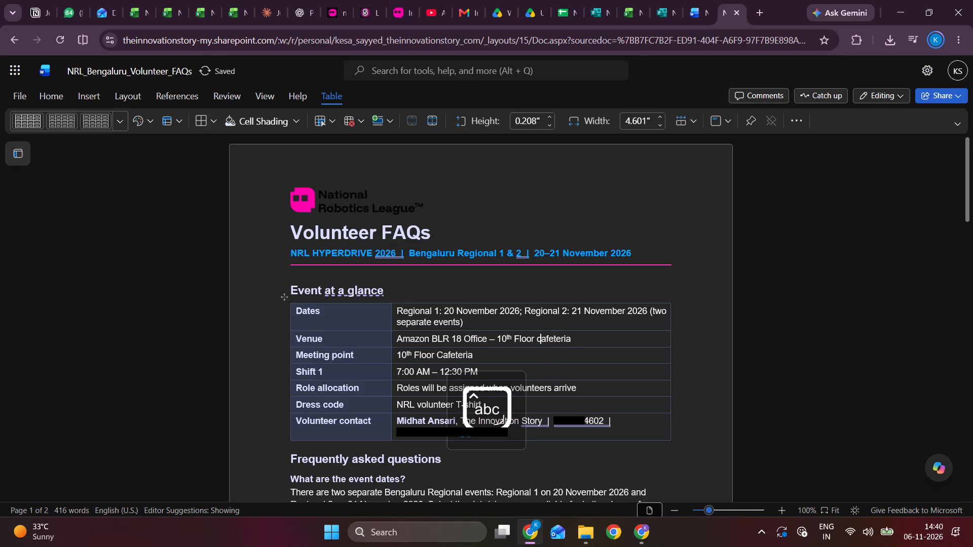
key("BackSpace")
key("c")
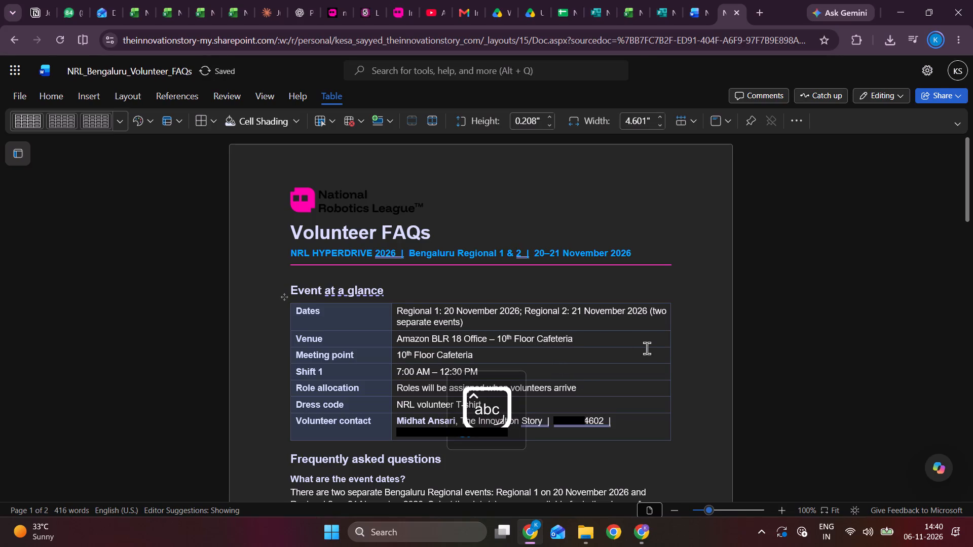
left_click(646, 348)
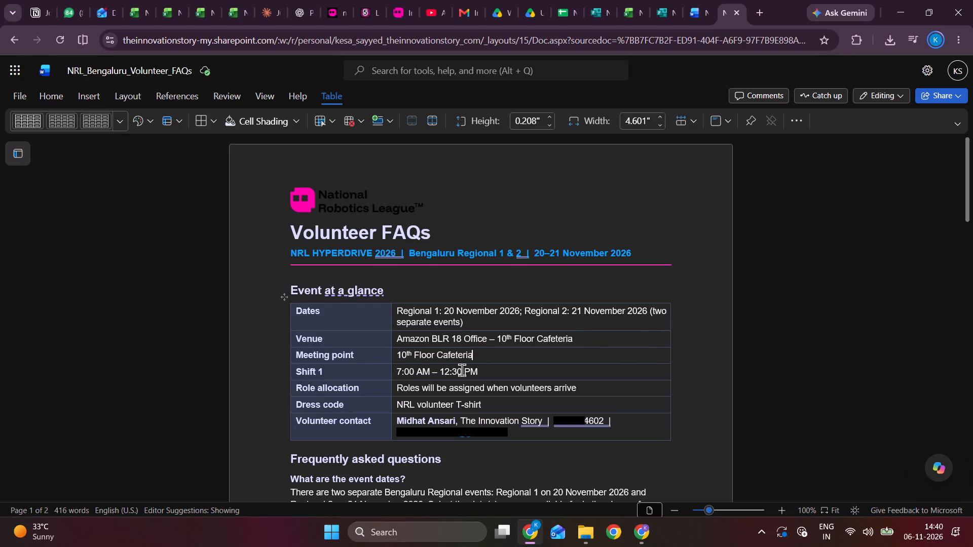
Rename the Shift 1 row label in the Event at a glance table as Timings.
left_click(348, 369)
key("backslash")
key("BackSpace")
key("BackSpace")
key("BackSpace")
key("BackSpace")
key("BackSpace")
key("BackSpace")
key("BackSpace")
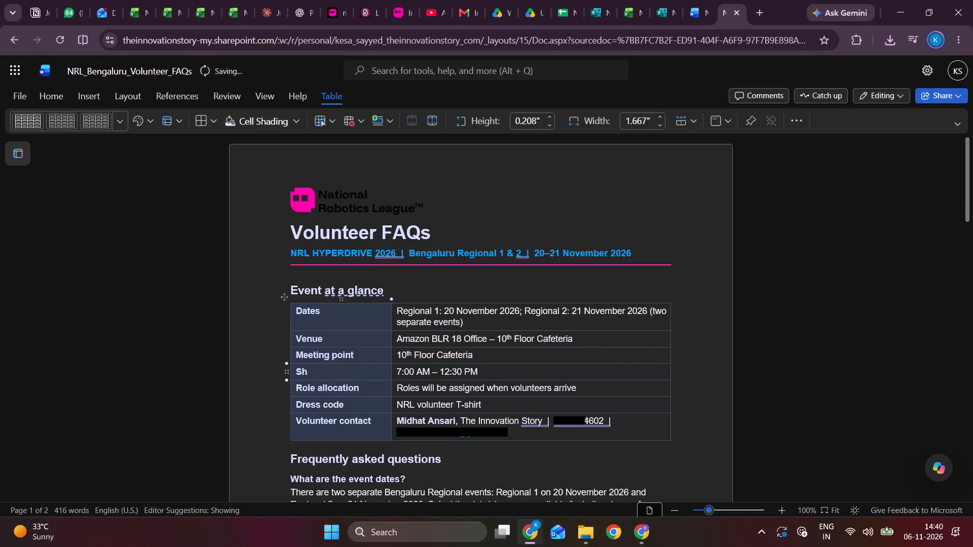
key("BackSpace")
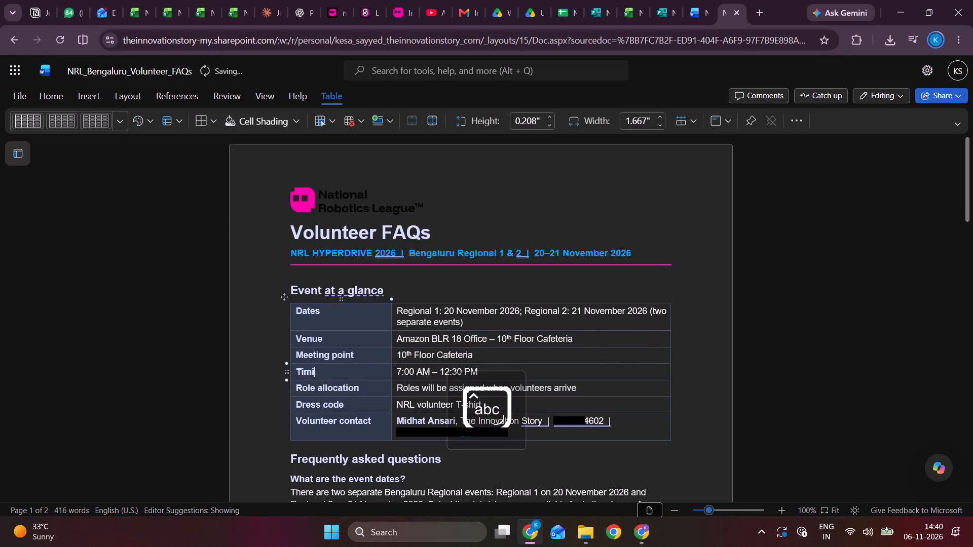
type("ngs")
Change the hours in the Timings row to 8:00 AM – 5:00 PM.
left_click(399, 372)
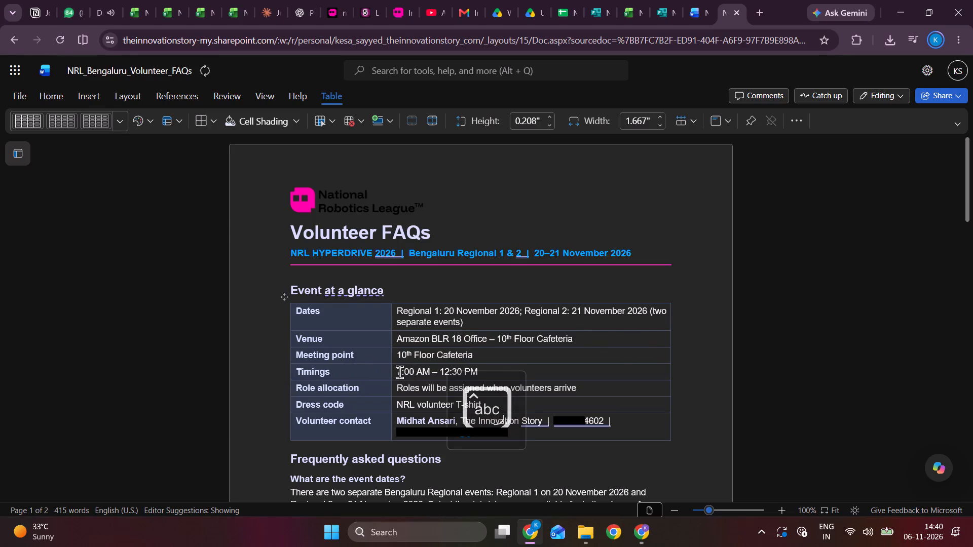
key("BackSpace")
key("8")
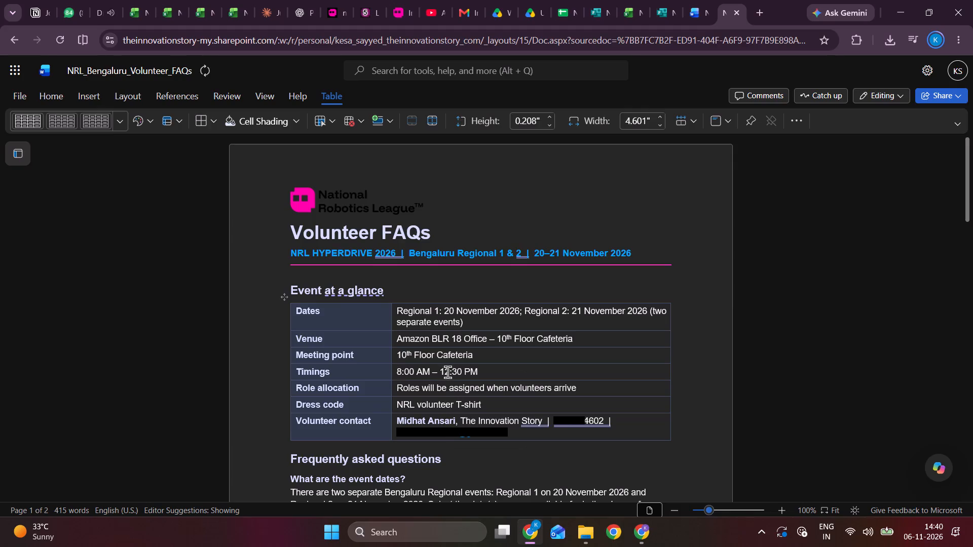
left_click(462, 373)
key("BackSpace")
key("BackSpace")
key("BackSpace")
key("BackSpace")
key("BackSpace")
key("5")
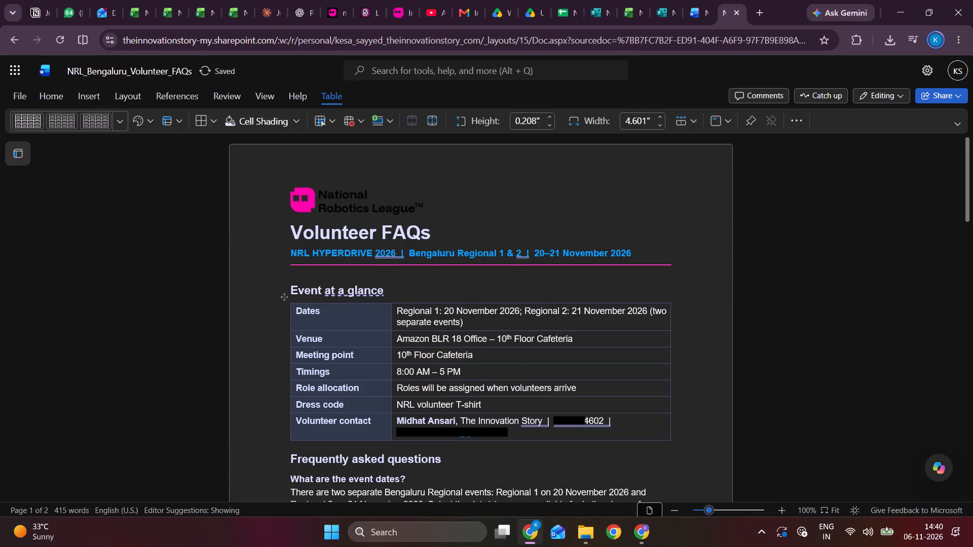
type(":00")
left_click(517, 396)
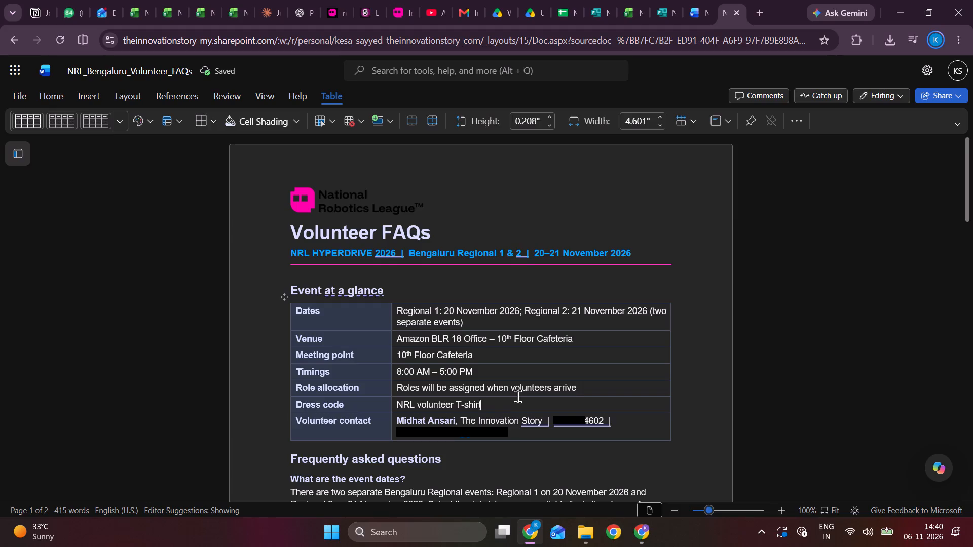
Delete the Role allocation row from the Event at a glance table.
scroll(517, 396, "down", 1)
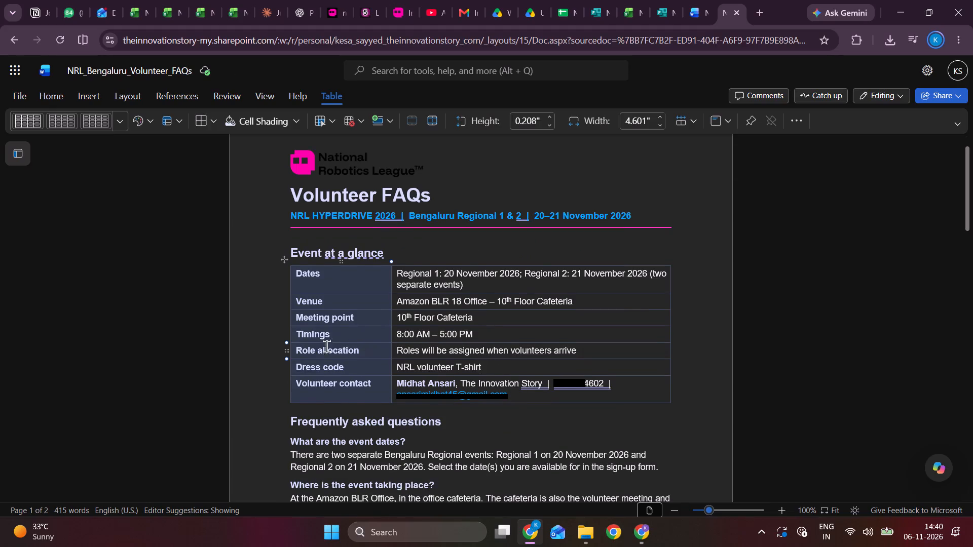
left_click(284, 348)
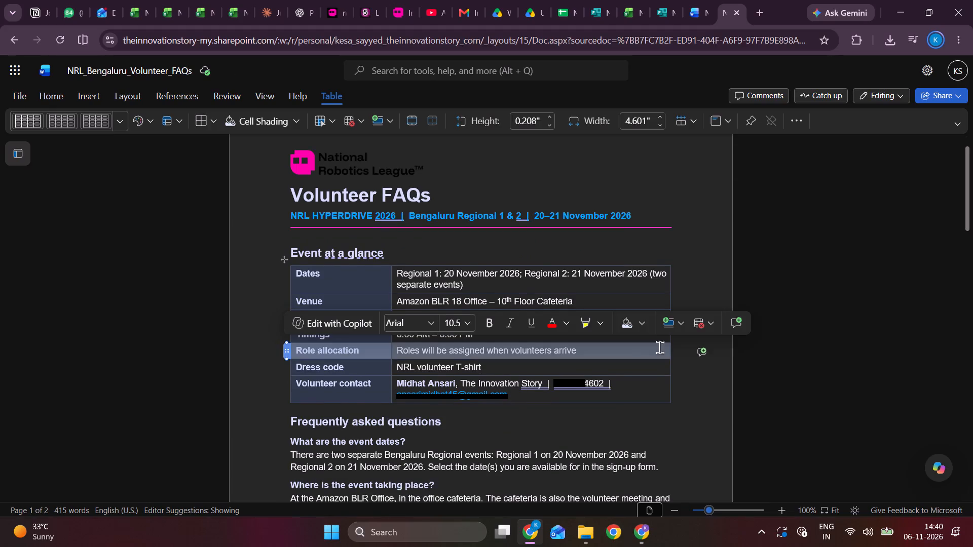
left_click(708, 323)
left_click(709, 388)
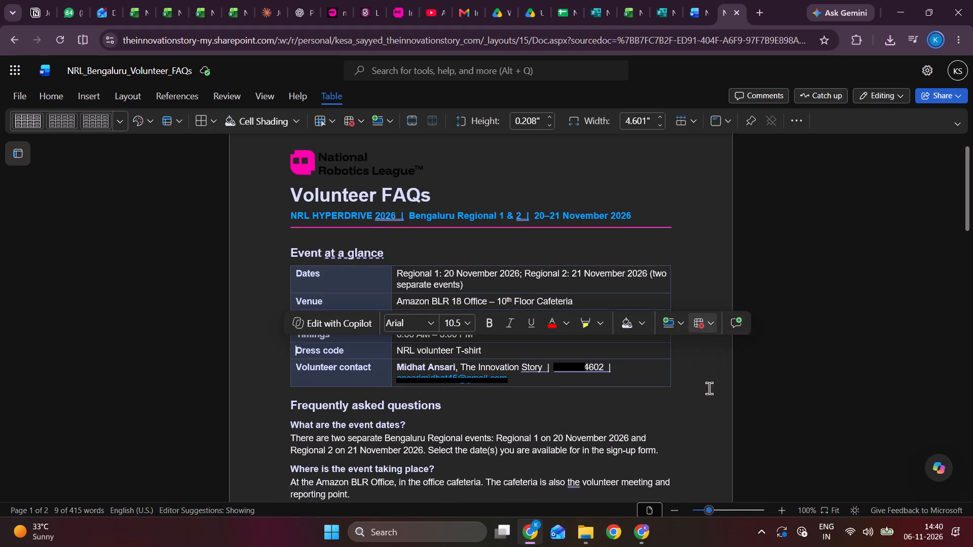
left_click(650, 397)
Delete the sentence about selecting available dates in the sign-up form from the event dates answer.
scroll(613, 368, "down", 1)
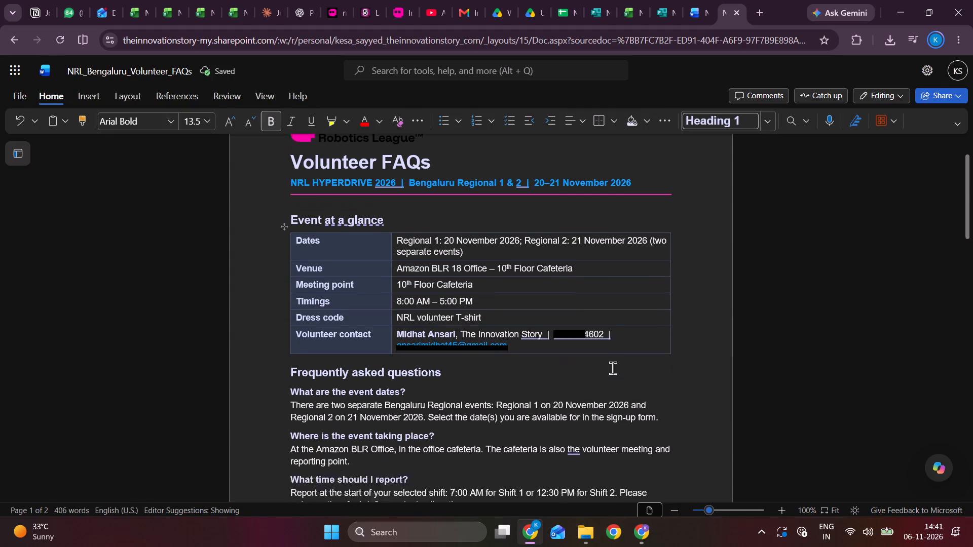
scroll(613, 368, "down", 2)
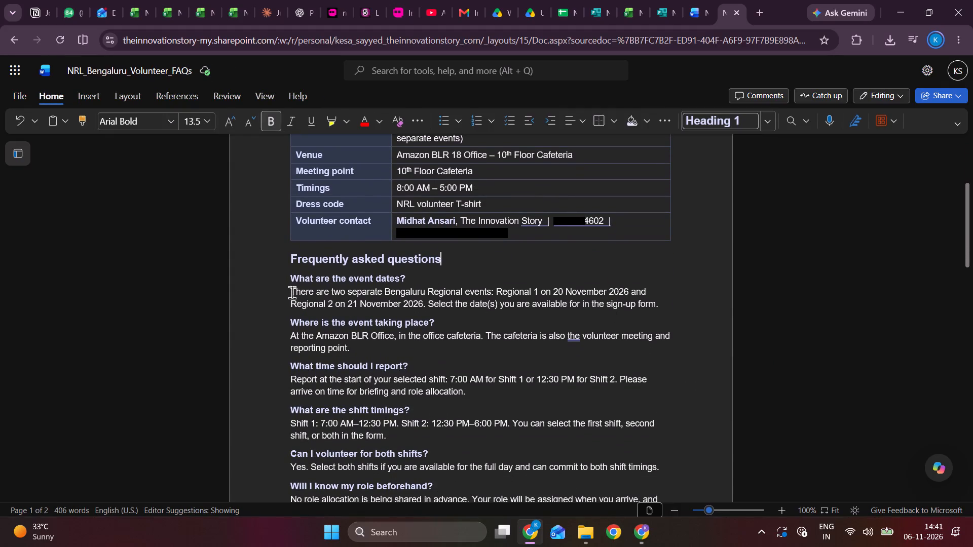
left_click_drag(424, 303, 685, 319)
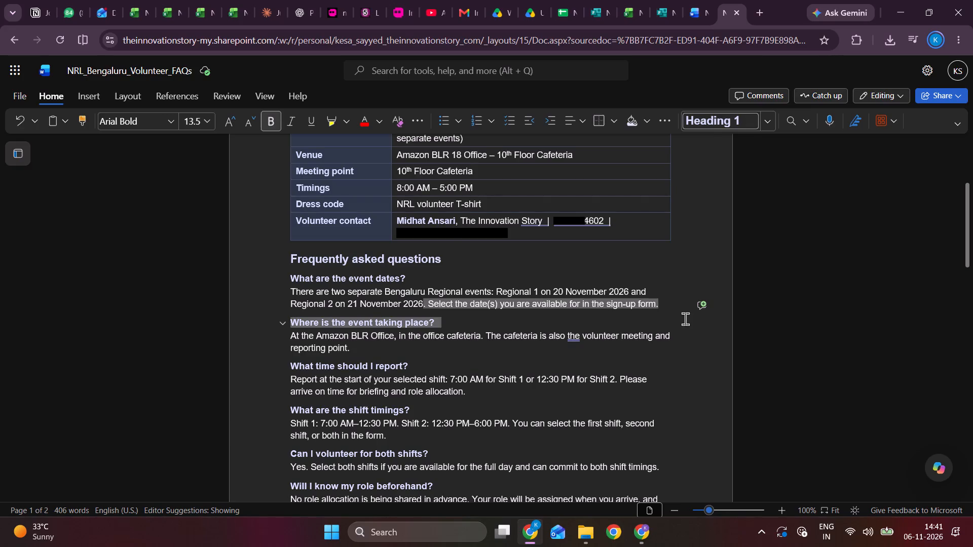
left_click(660, 307)
left_click_drag(661, 306, 430, 310)
key("BackSpace")
Remove the opening words "There are two separate Bengaluru Regional events:" so the event dates answer starts with Regional 1.
left_click(402, 304)
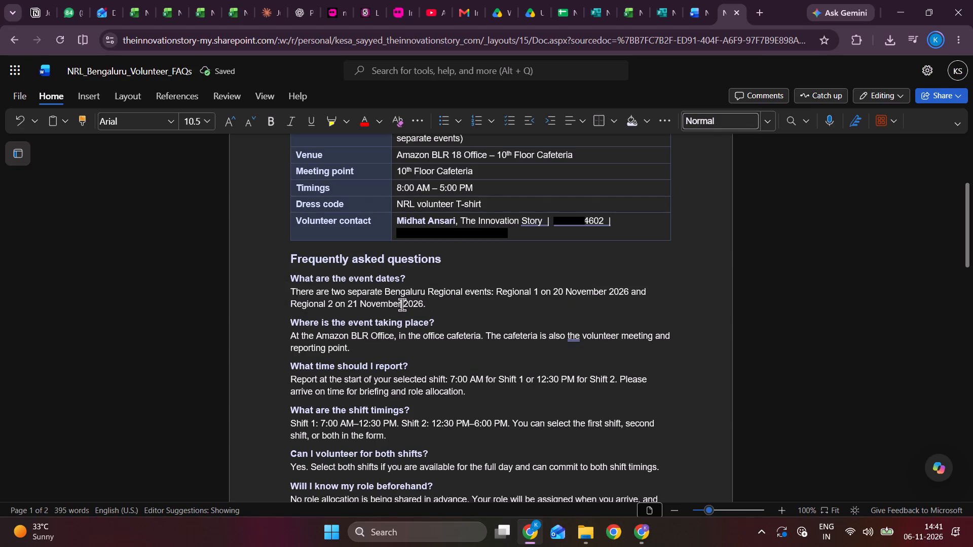
left_click(502, 296)
left_click(496, 293)
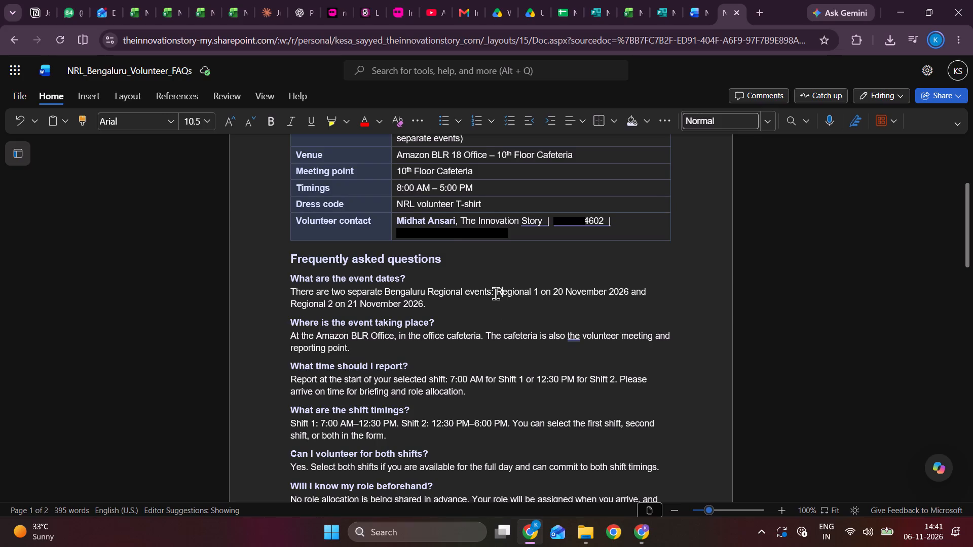
key("BackSpace")
key("BackSpace")
key("BackSpace")
key("BackSpace")
key("BackSpace")
key("BackSpace")
key("BackSpace")
key("BackSpace")
key("BackSpace")
key("BackSpace")
key("BackSpace")
key("BackSpace")
key("BackSpace")
key("BackSpace")
key("BackSpace")
key("BackSpace")
key("BackSpace")
key("BackSpace")
key("BackSpace")
key("BackSpace")
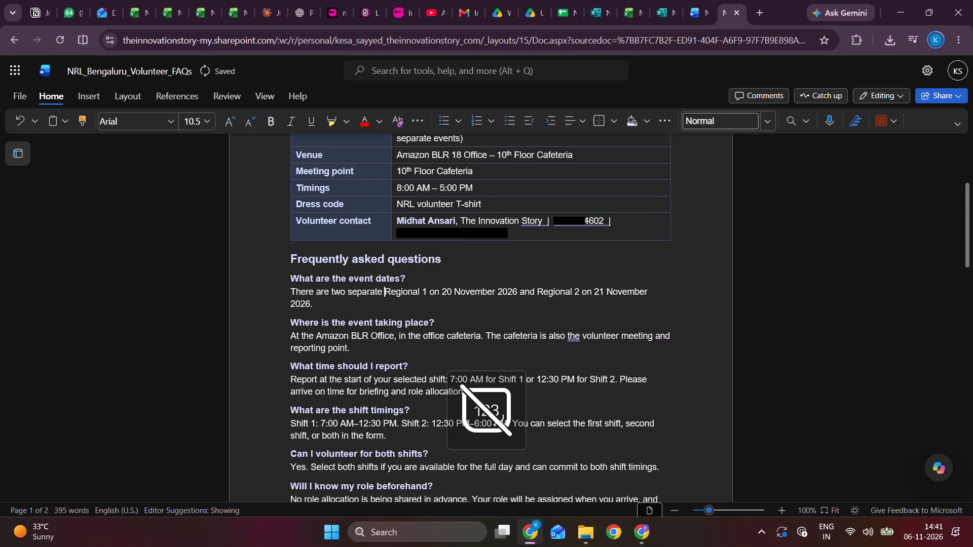
key("BackSpace")
key("BackSpace")
key("BackSpace")
key("BackSpace")
key("BackSpace")
key("BackSpace")
key("BackSpace")
key("BackSpace")
key("BackSpace")
key("BackSpace")
key("BackSpace")
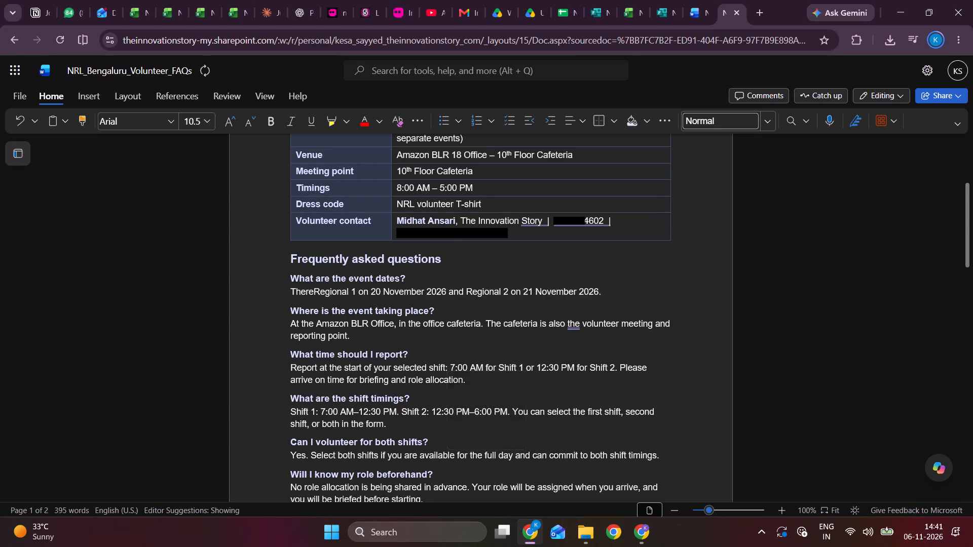
key("BackSpace")
key("BackSpace")
key("BackSpace")
key("BackSpace")
key("BackSpace")
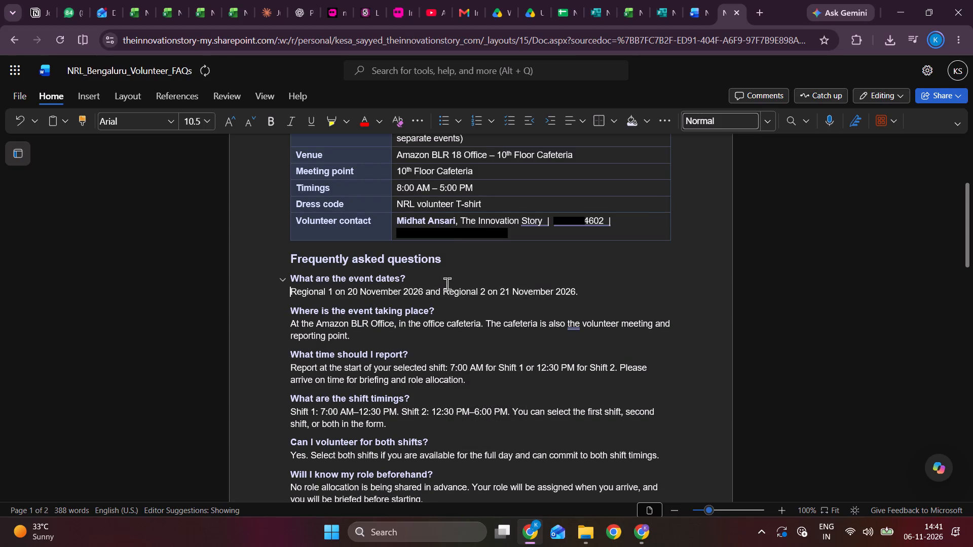
Add "- 8:00AM TO 5:00PM" after 20 November 2026 in the event dates answer.
left_click_drag(423, 293, 423, 298)
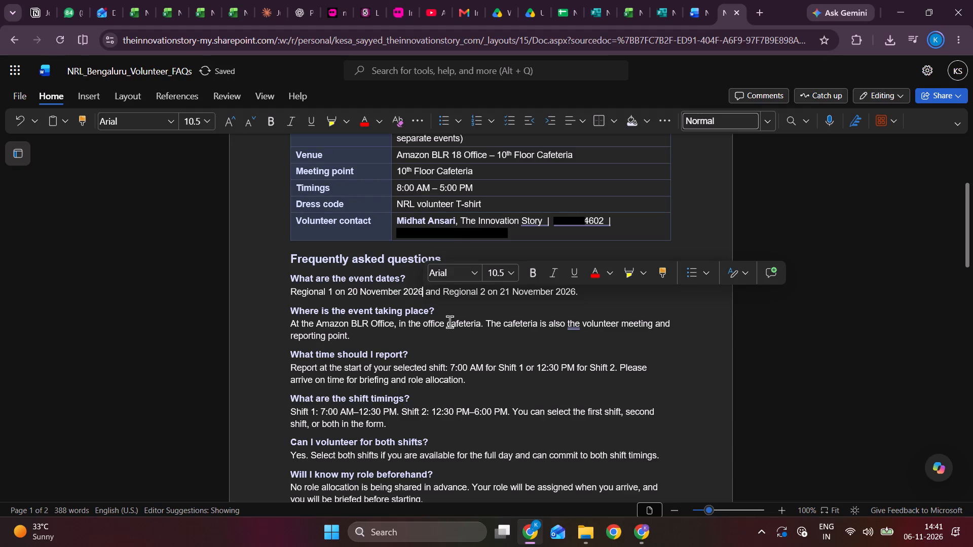
key("space")
type("-")
key("space")
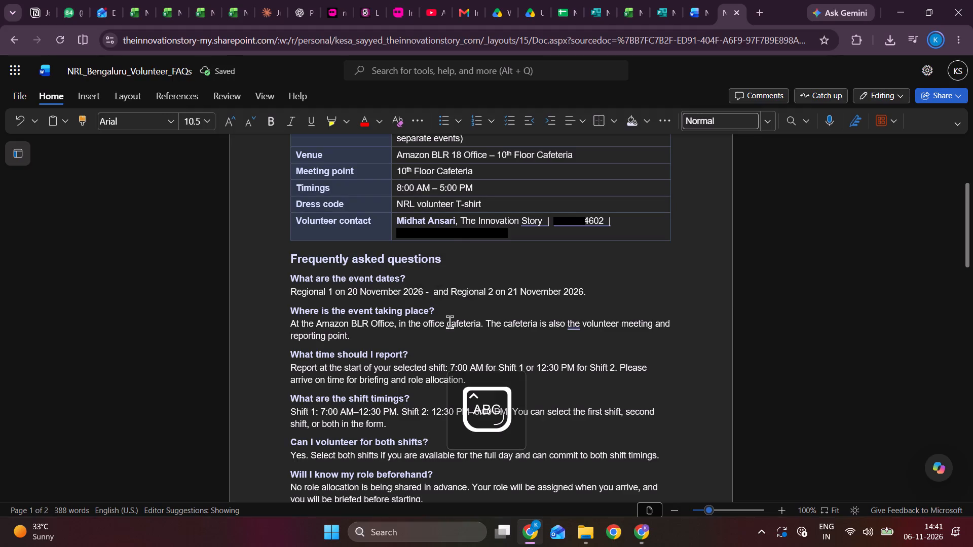
type("8:")
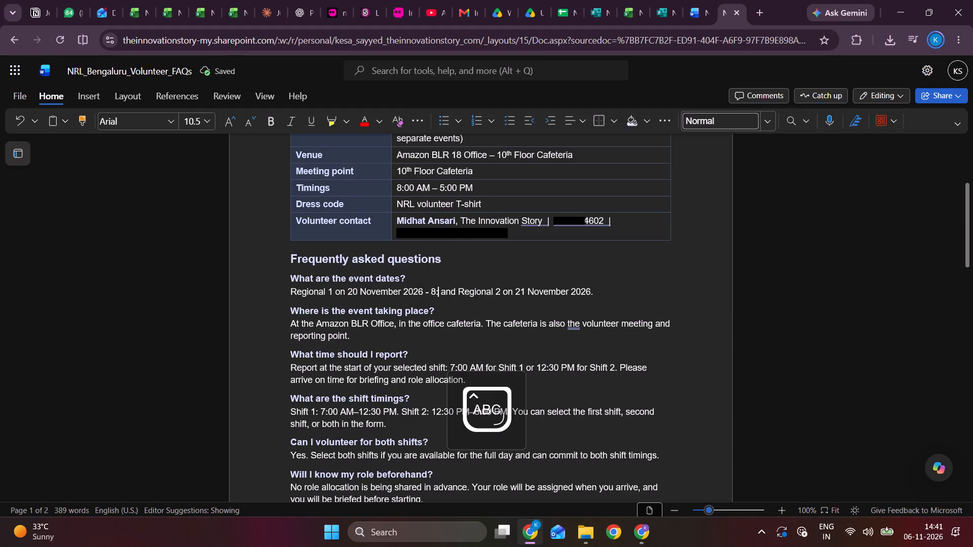
type("00AM")
key("space")
type("TO")
key("space")
type("5:00")
type("PM")
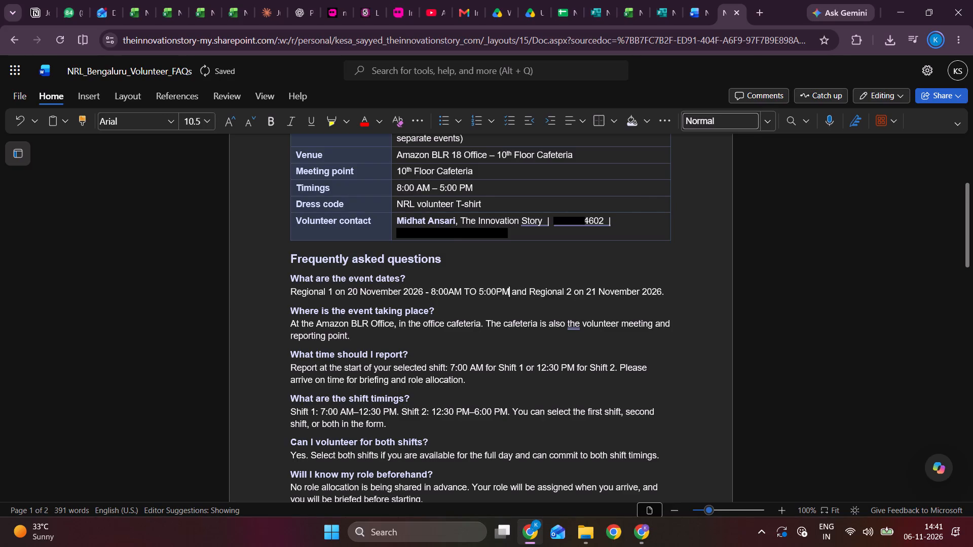
Copy "- 8:00AM TO 5:00PM" to follow 21 November 2026 in the same answer, ending the sentence with a full stop.
left_click_drag(426, 291, 486, 300)
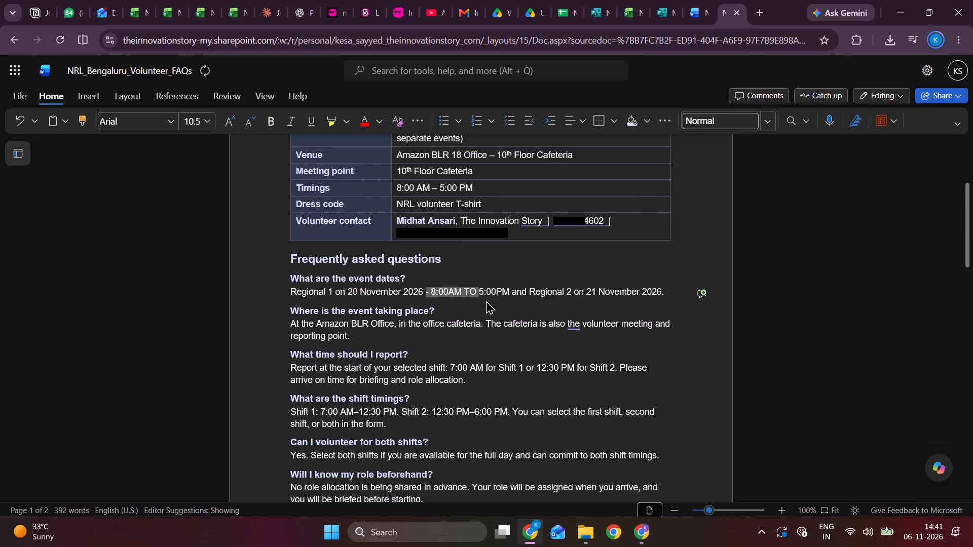
left_click_drag(486, 300, 507, 298)
key("ctrl+c")
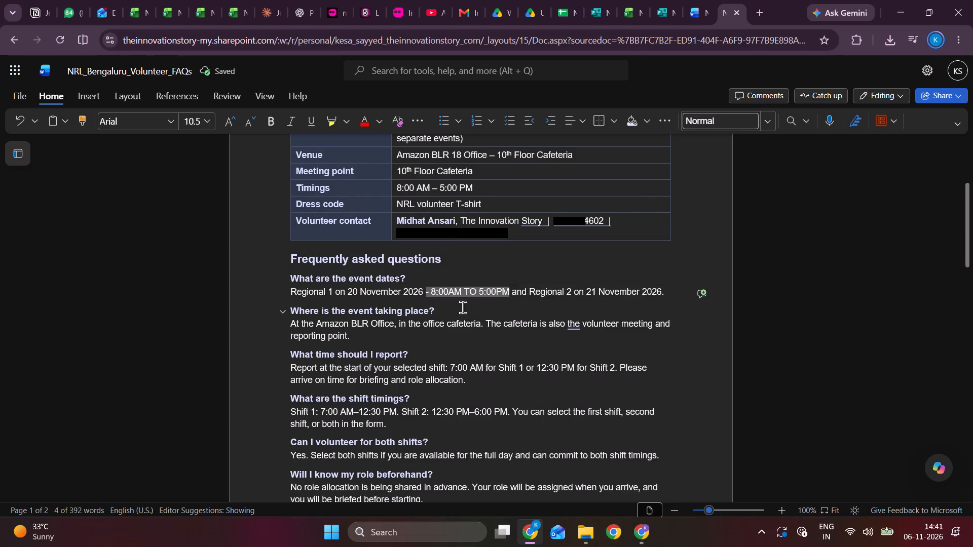
left_click(679, 293)
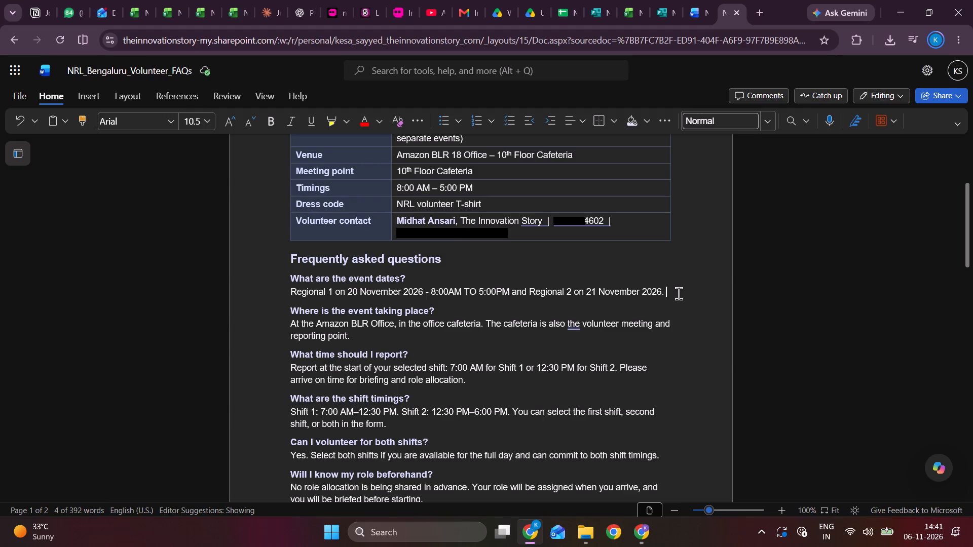
key("BackSpace")
key("space")
key("BackSpace")
key("BackSpace")
key("space")
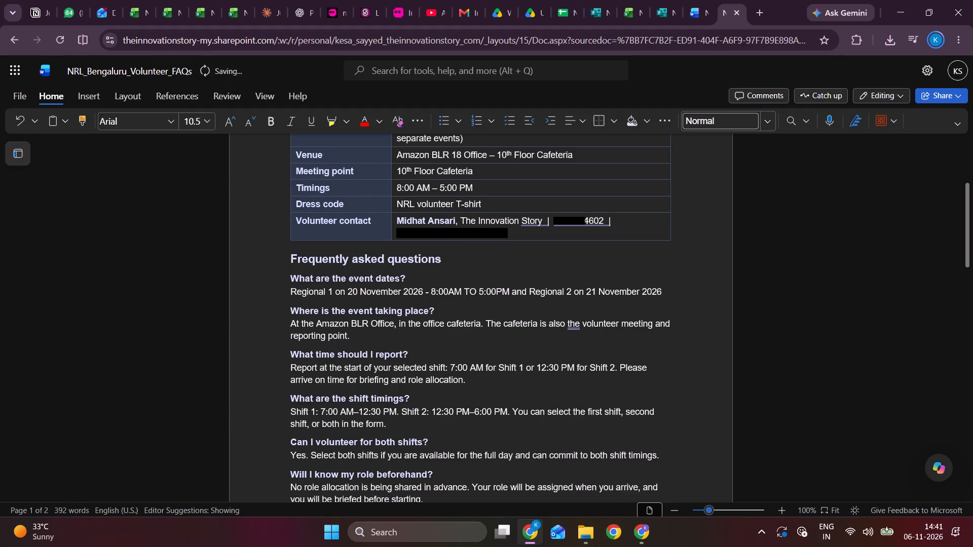
key("ctrl+v")
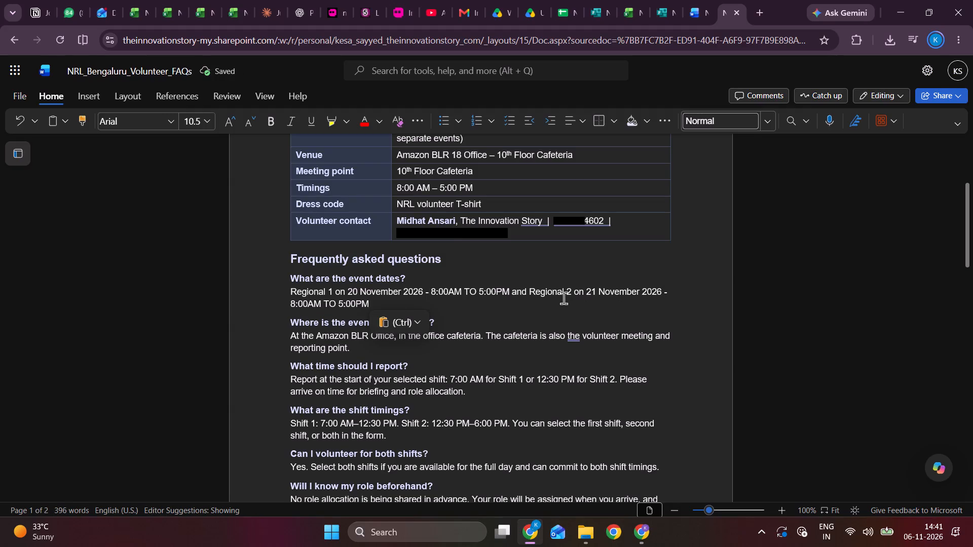
key("period")
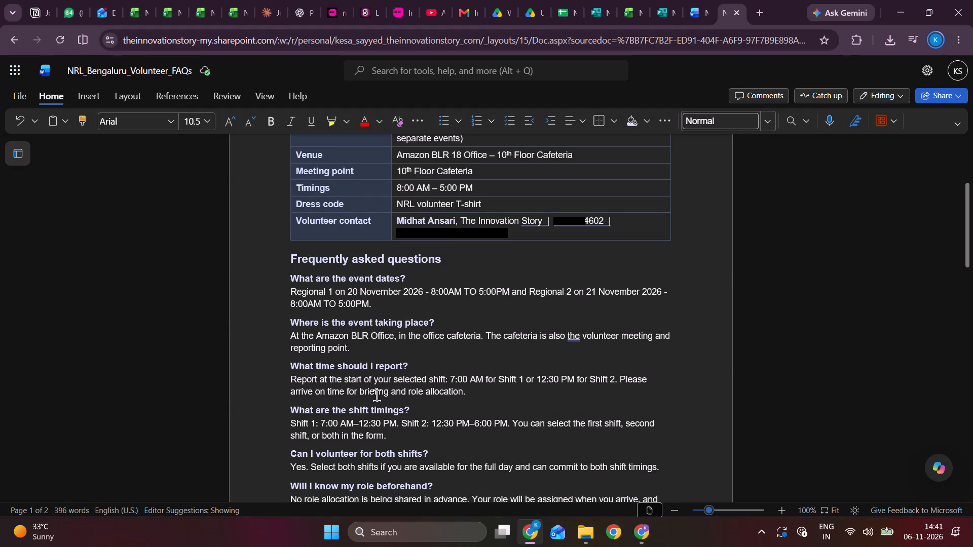
Replace the answer to "What time should I report?" with "Reaching 15 minutes prior to the start of the event".
left_click(350, 386)
left_click_drag(476, 392, 414, 386)
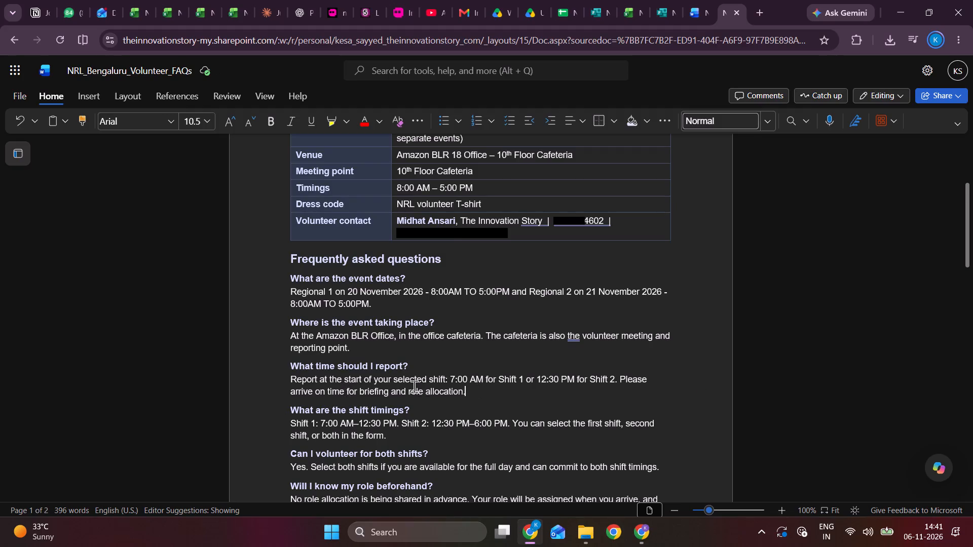
left_click_drag(414, 386, 288, 380)
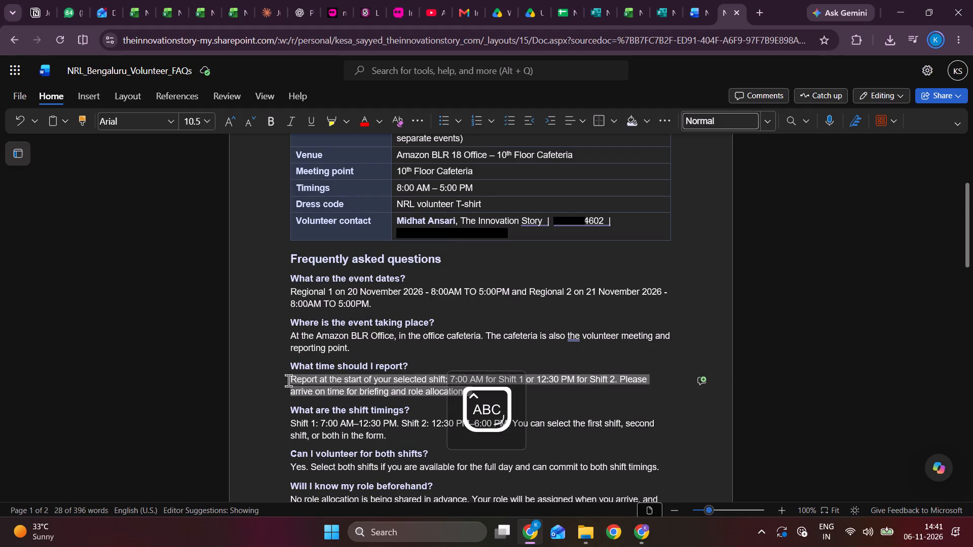
key("r")
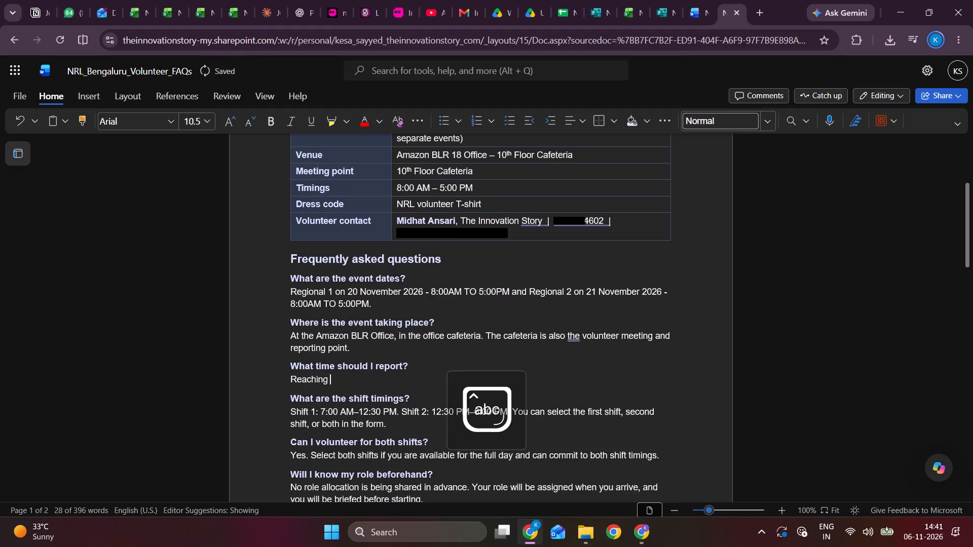
key("BackSpace")
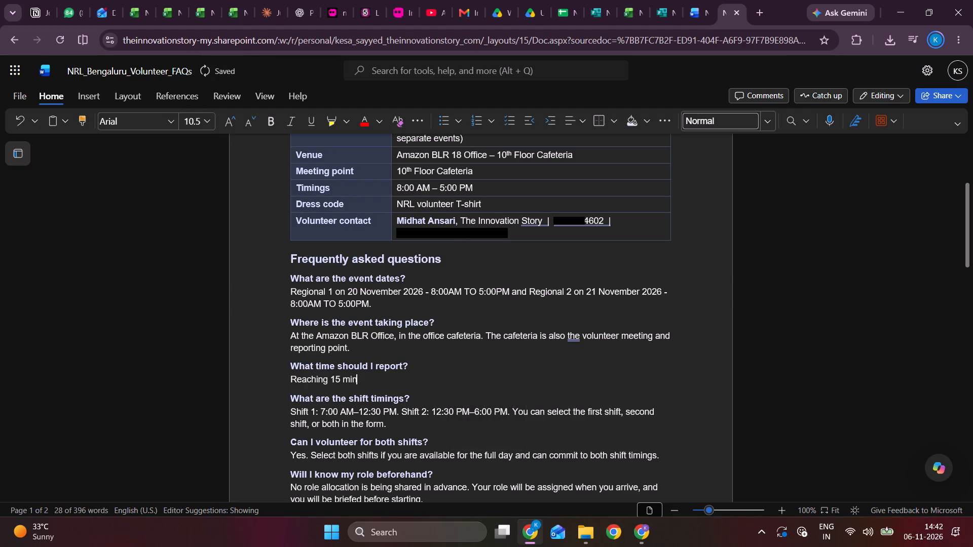
type("uites prior to the star")
type("t od")
key("space")
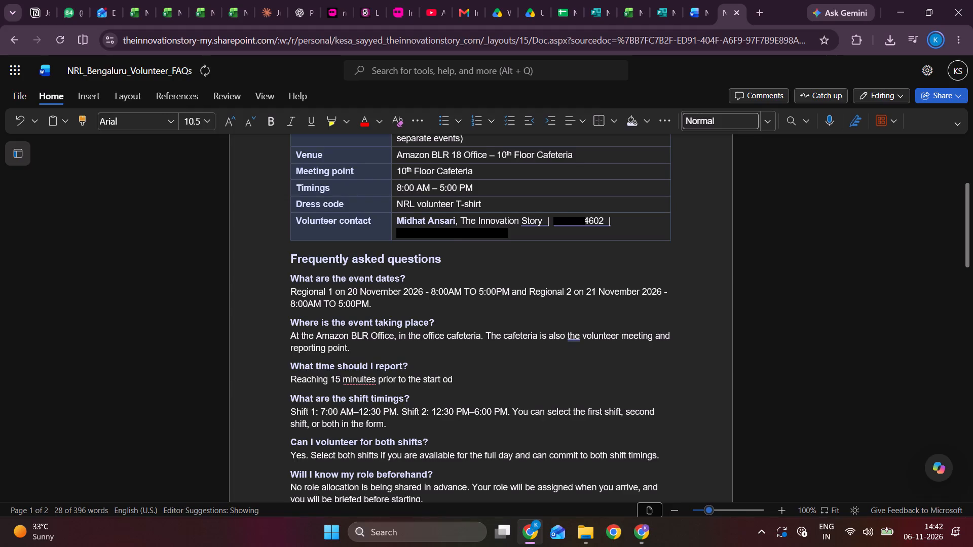
key("BackSpace")
key("BackSpace")
type("f the event w")
key("o")
key("BackSpace")
key("BackSpace")
key("BackSpace")
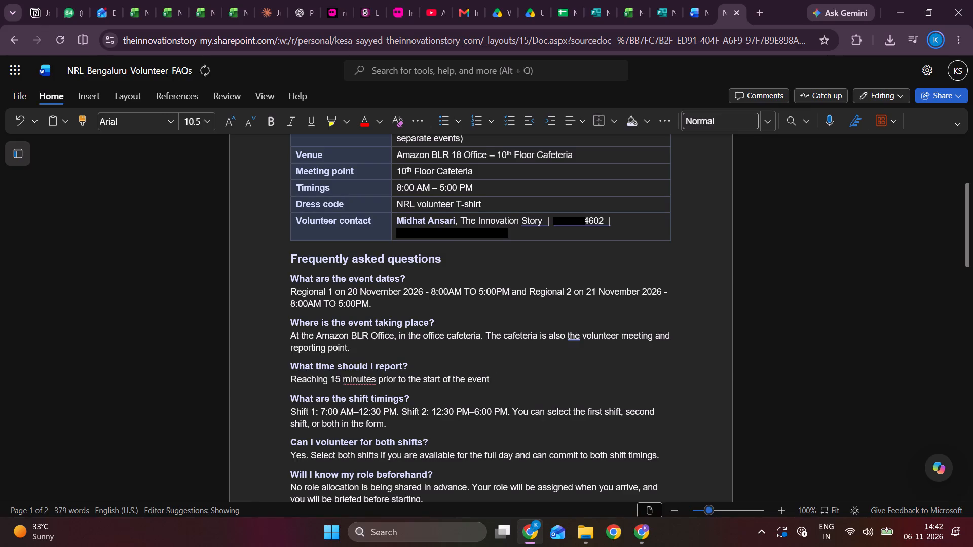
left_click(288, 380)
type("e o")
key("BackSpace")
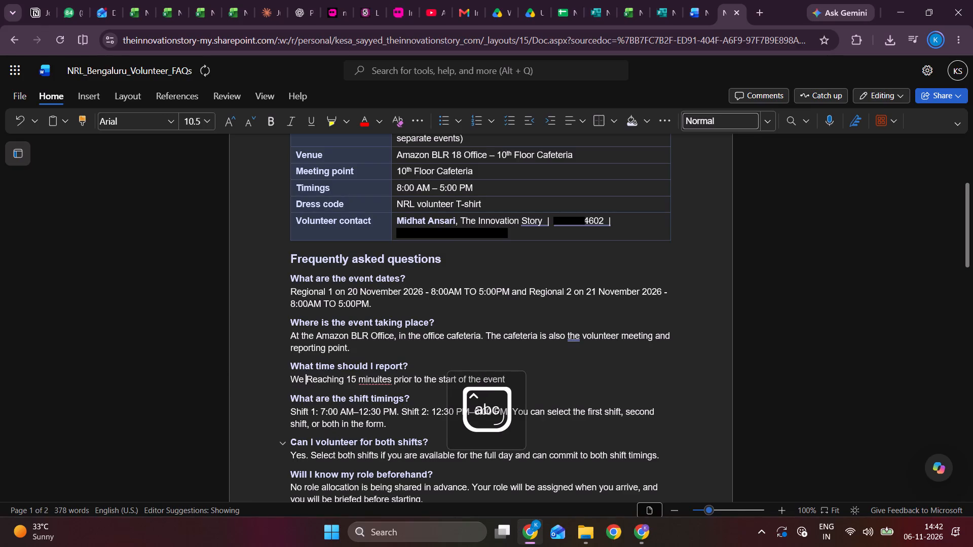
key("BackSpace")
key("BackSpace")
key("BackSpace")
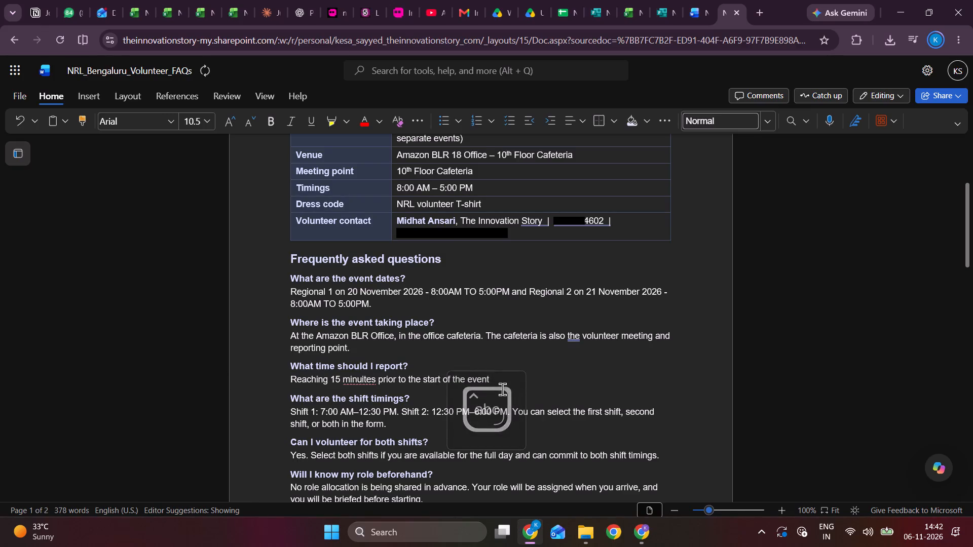
Complete the reporting time answer with "would be appreciated." after "the start of the event".
left_click(504, 381)
key("space")
type("would be apprecaitedd")
key("BackSpace")
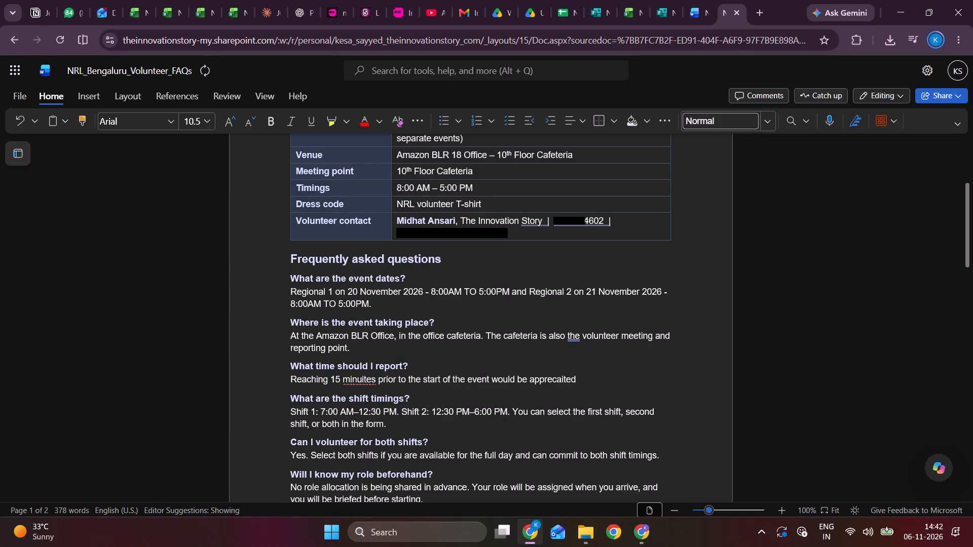
key("period")
Correct the misspelled words in the reporting time answer to "minutes" and "appreciated".
left_click(363, 381)
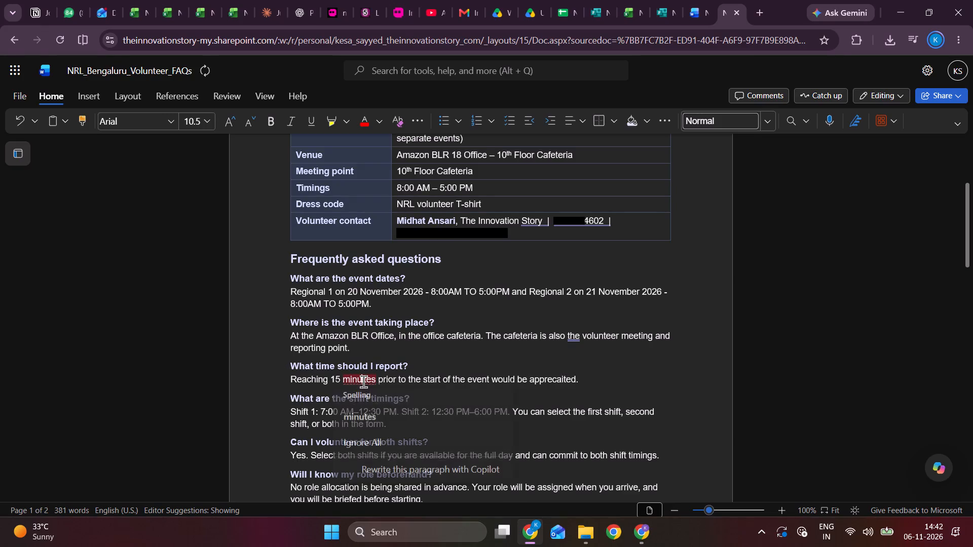
left_click(373, 424)
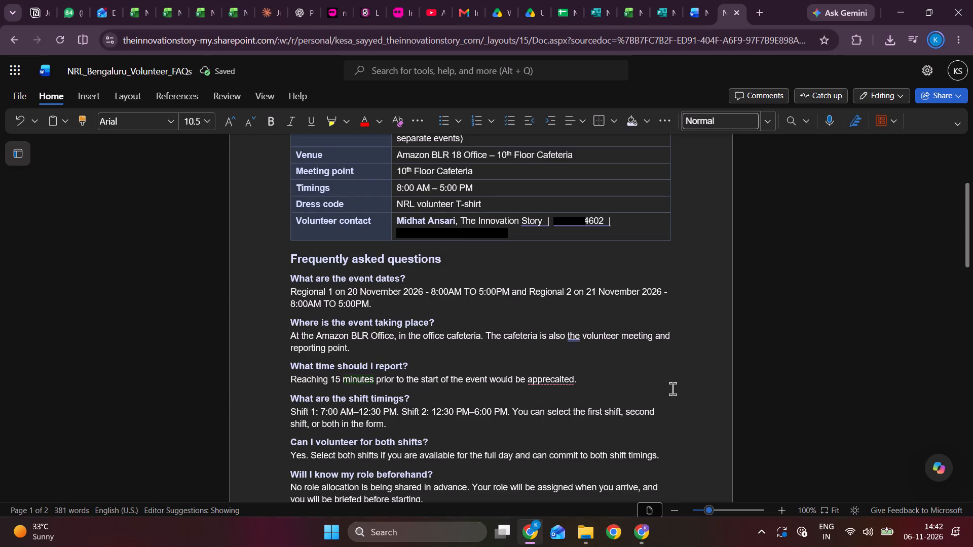
left_click(671, 388)
left_click(567, 382)
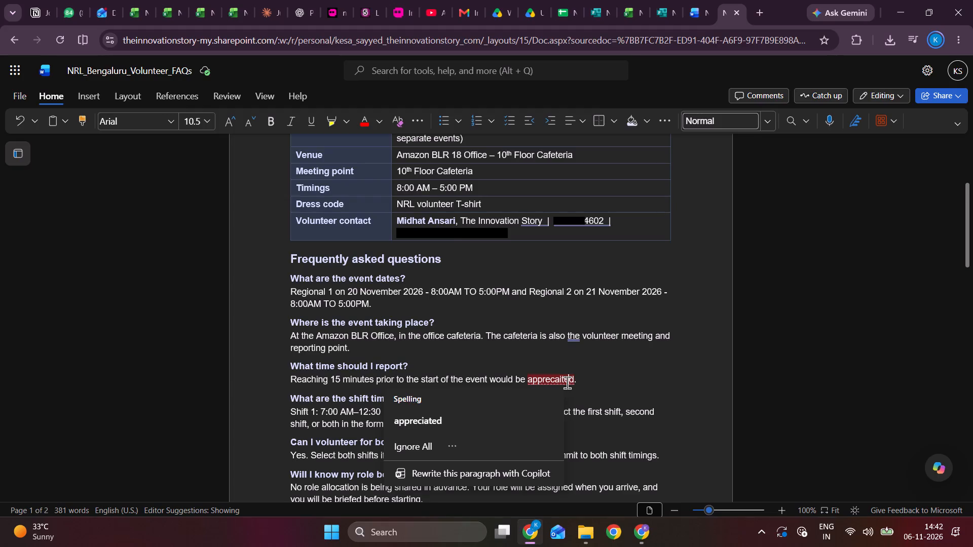
left_click(444, 420)
left_click(635, 390)
Delete the "What are the shift timings?" question together with its answer from the FAQs.
scroll(553, 386, "down", 1)
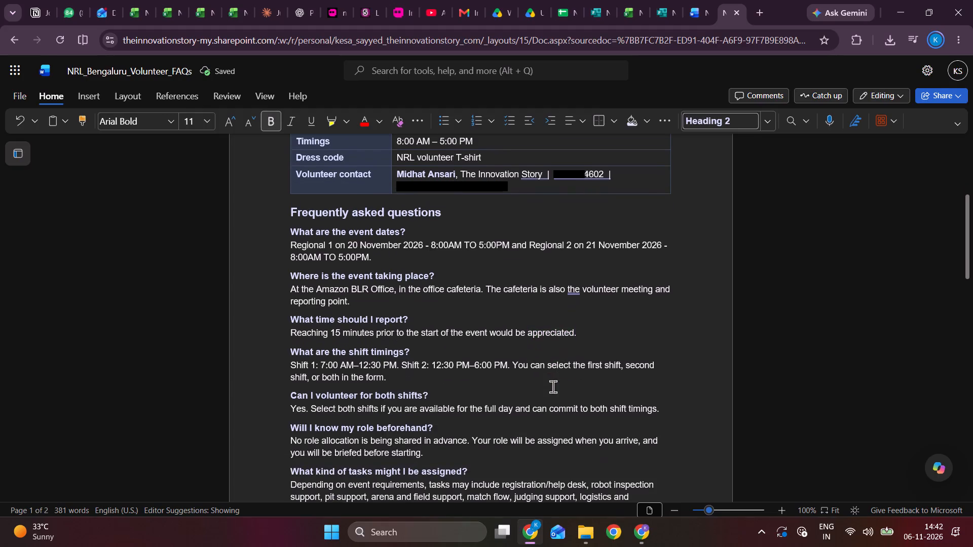
left_click_drag(288, 353, 306, 374)
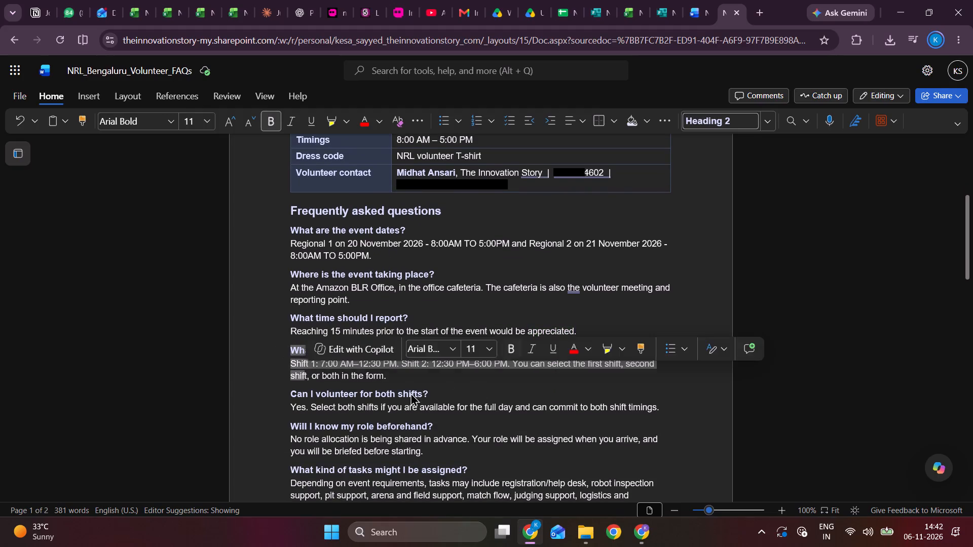
left_click_drag(662, 410, 277, 355)
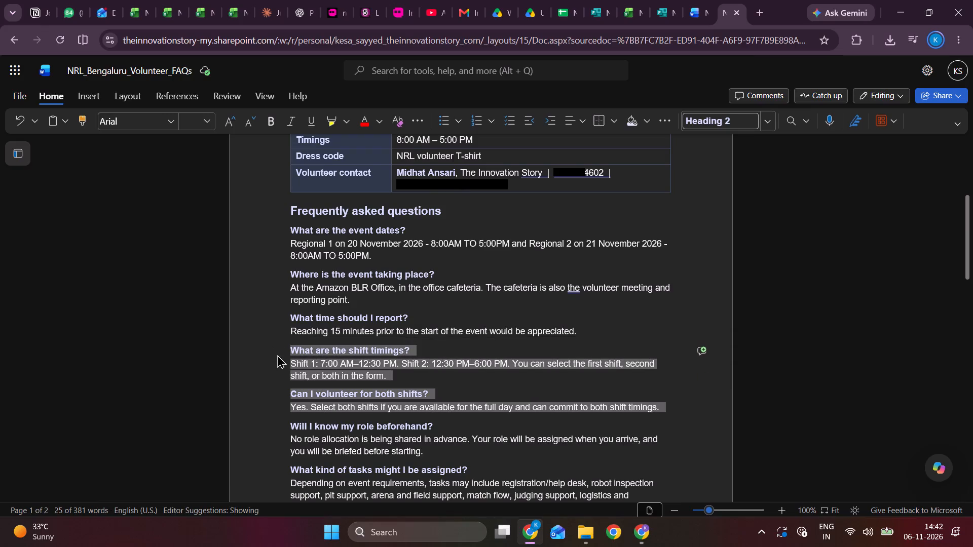
left_click_drag(277, 355, 284, 357)
scroll(363, 403, "up", 1)
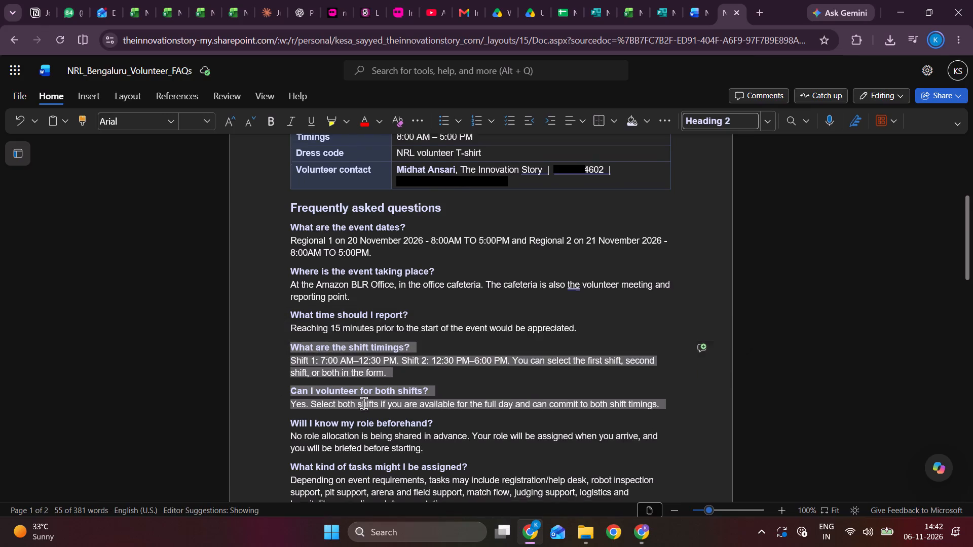
scroll(363, 403, "up", 1)
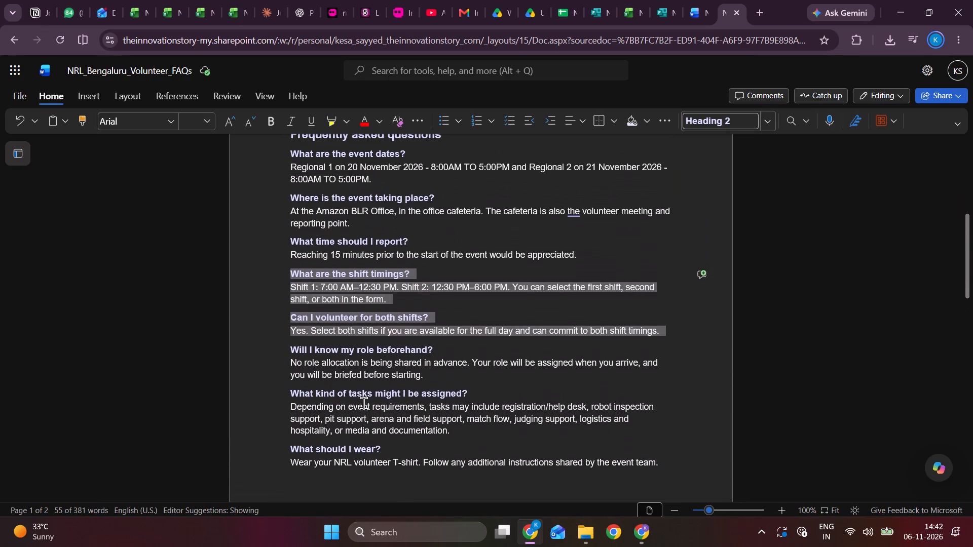
left_click(396, 342)
left_click_drag(394, 305, 353, 284)
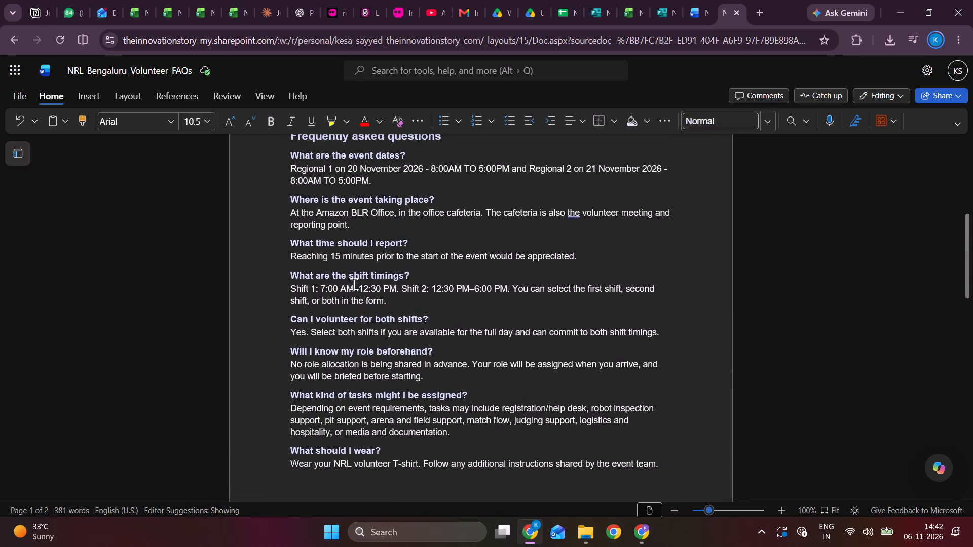
left_click_drag(353, 284, 293, 275)
key("BackSpace")
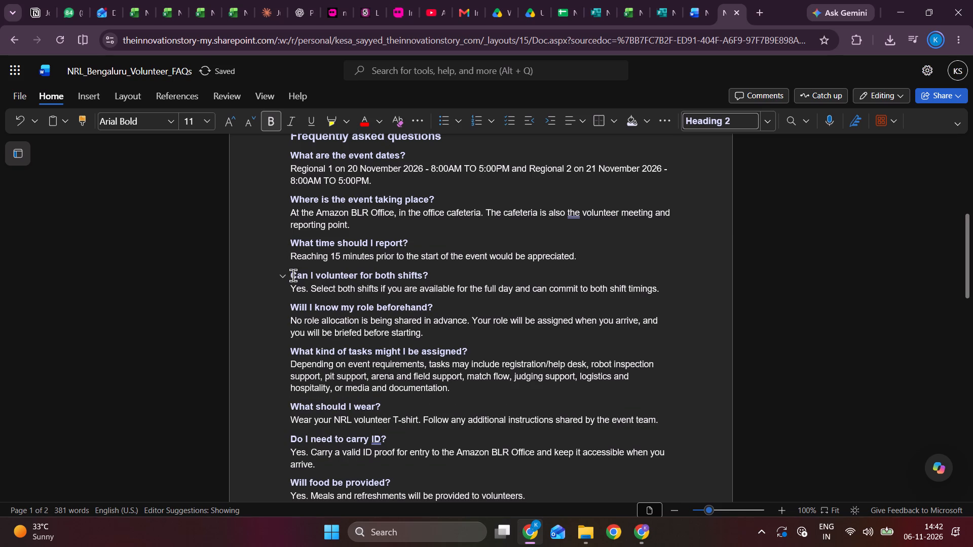
Change "shifts" to "days" in the question "Can I volunteer for both shifts?".
double_click(418, 275)
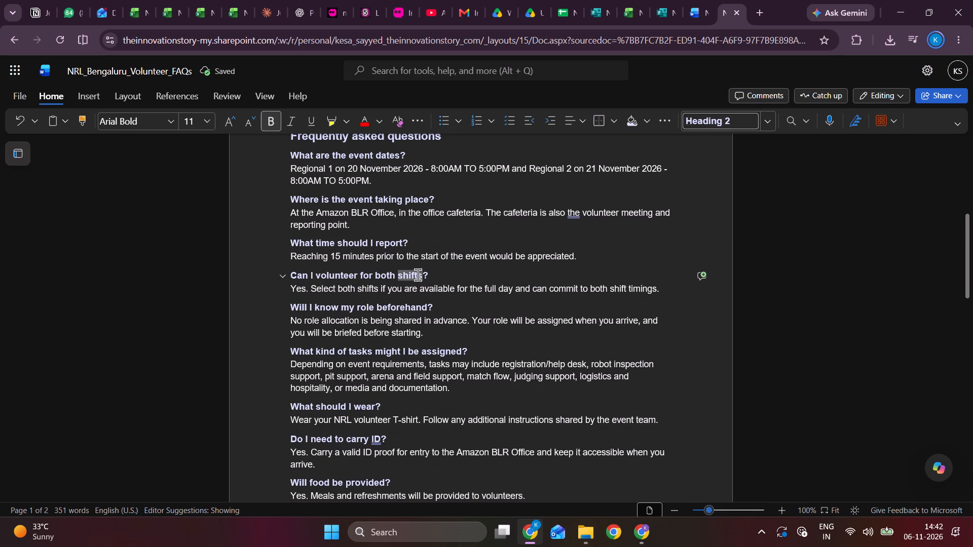
type("days")
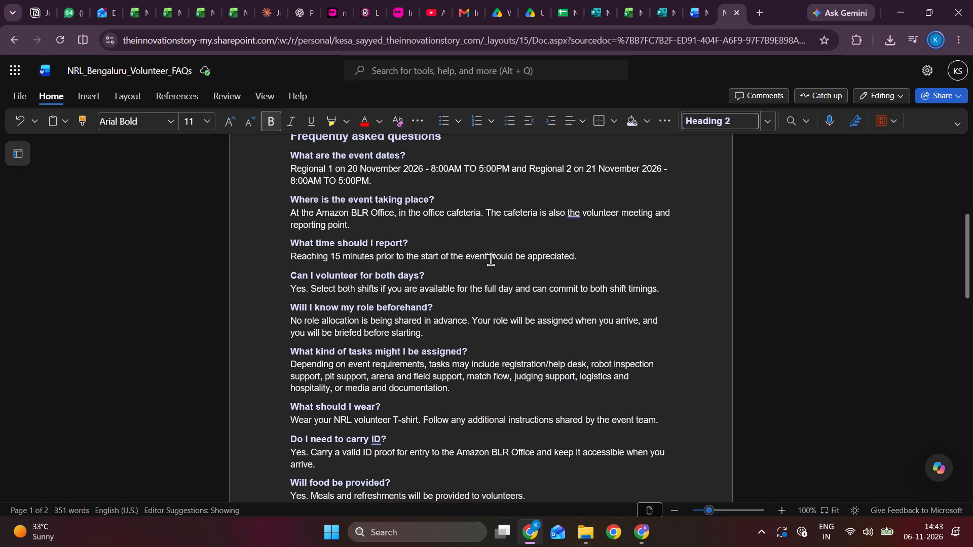
Cut the answer about volunteering for both days down to "Yes." by removing the sentence on selecting both shifts.
left_click_drag(311, 291, 496, 288)
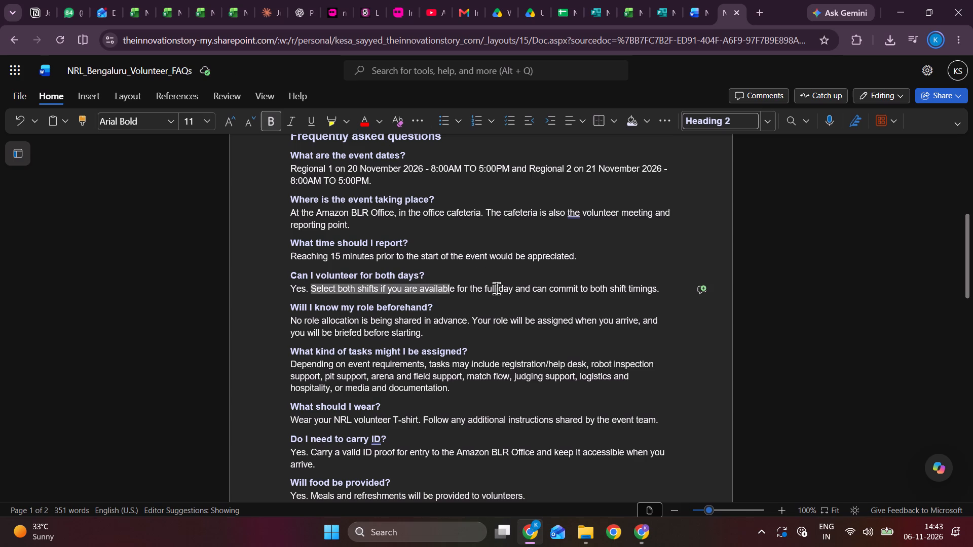
left_click_drag(496, 288, 661, 297)
key("BackSpace")
key("BackSpace")
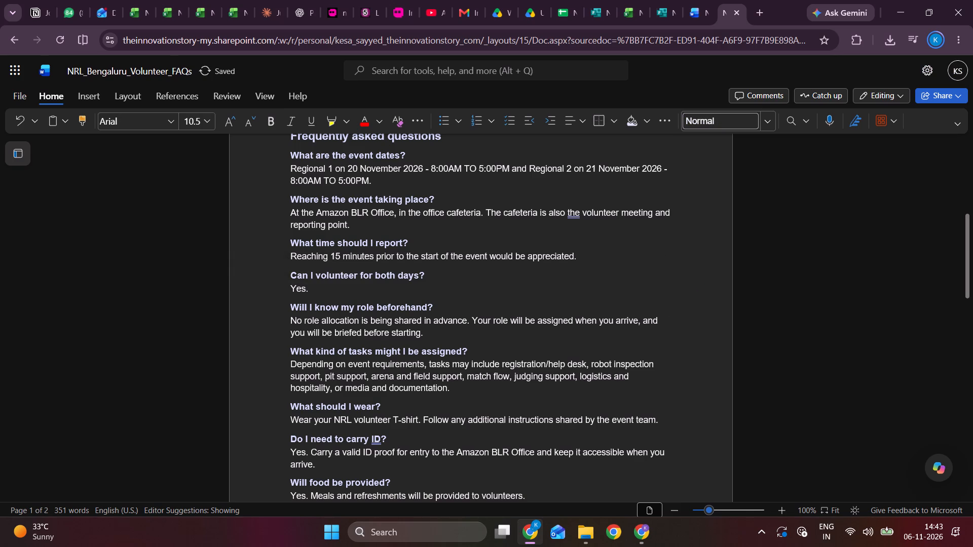
key("BackSpace")
key("space")
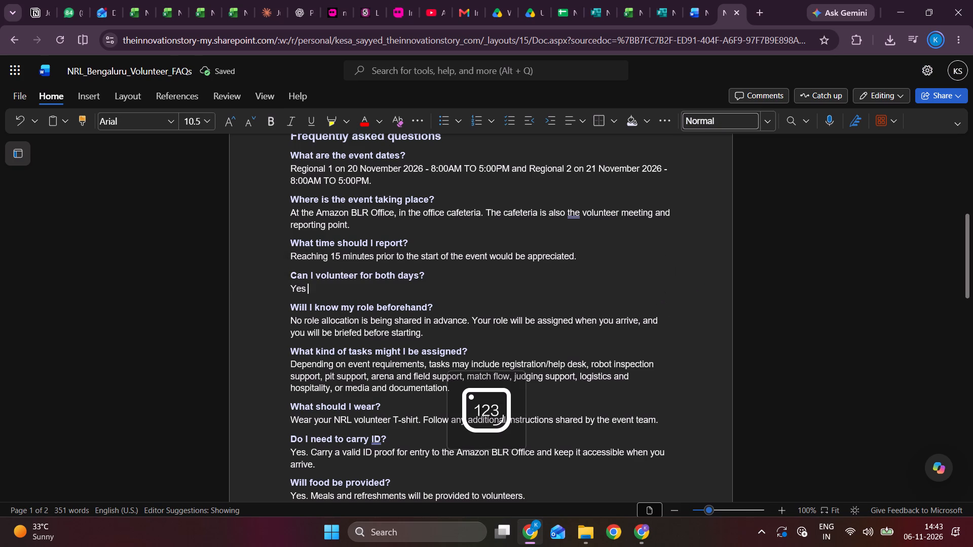
key("BackSpace")
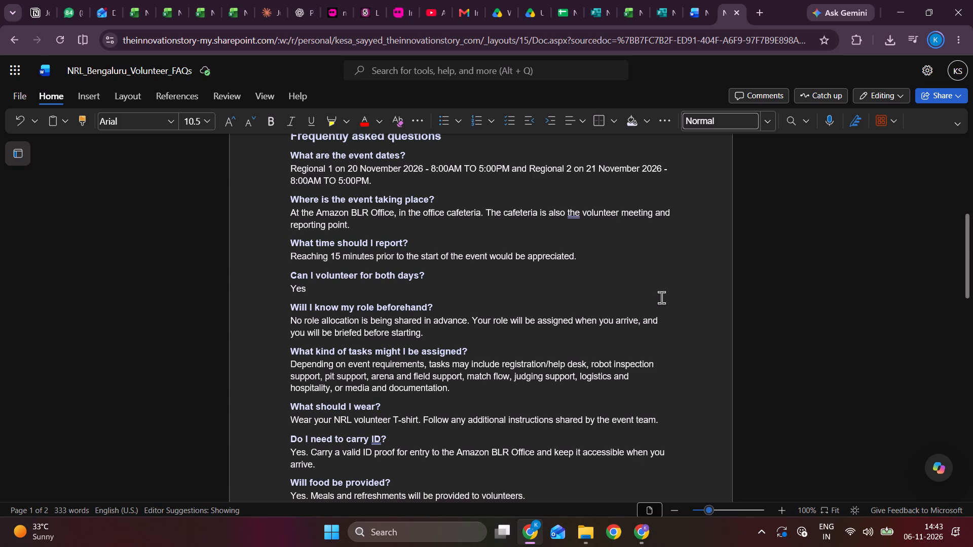
type(".")
key("space")
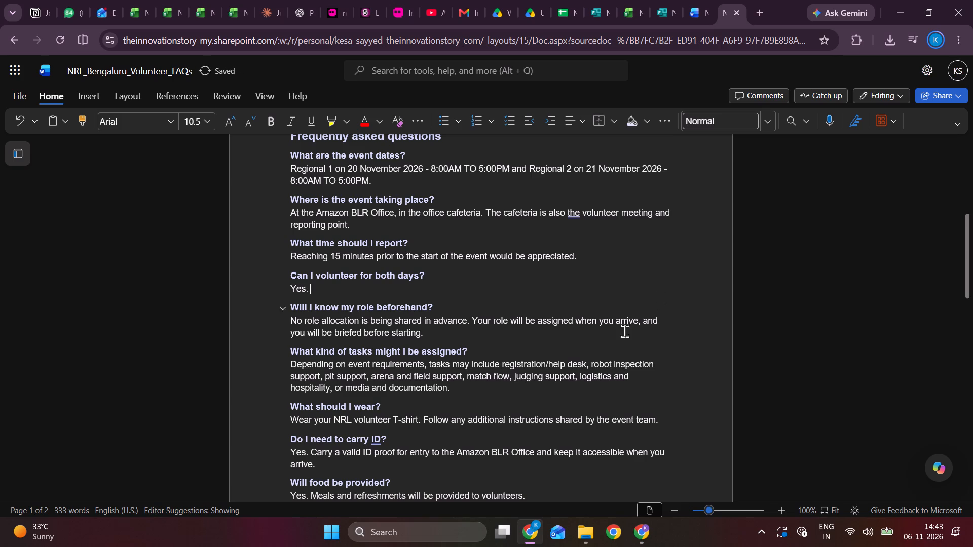
Replace the answer to "Will I know my role beforehand?" with the opening words "You will be briefed about".
scroll(546, 337, "down", 1)
left_click_drag(289, 282, 431, 300)
key("y")
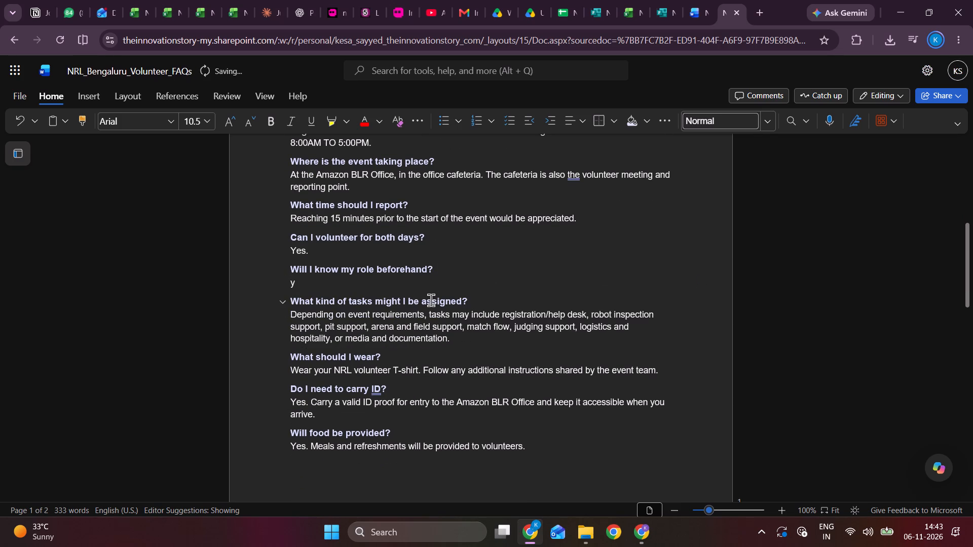
key("BackSpace")
type("brei")
type("fed a")
key("BackSpace")
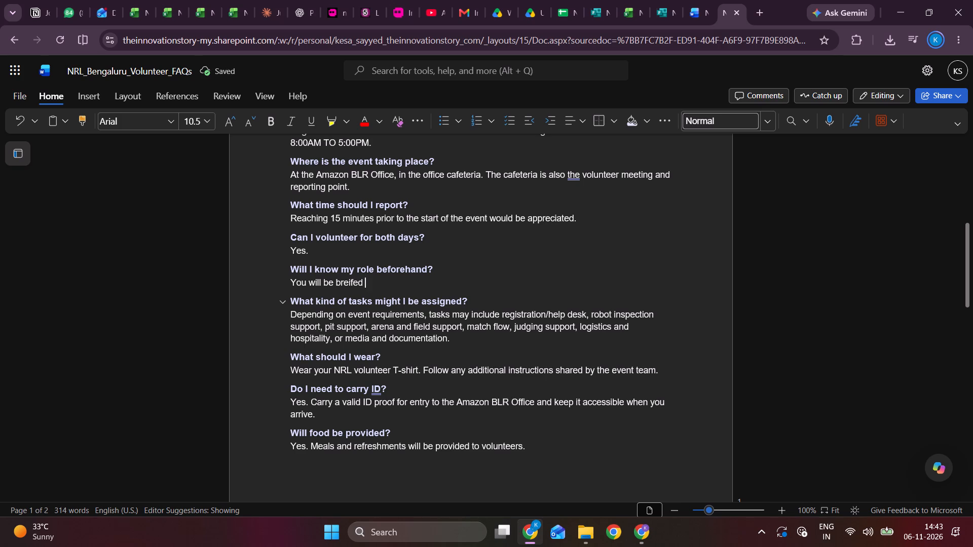
left_click(703, 3)
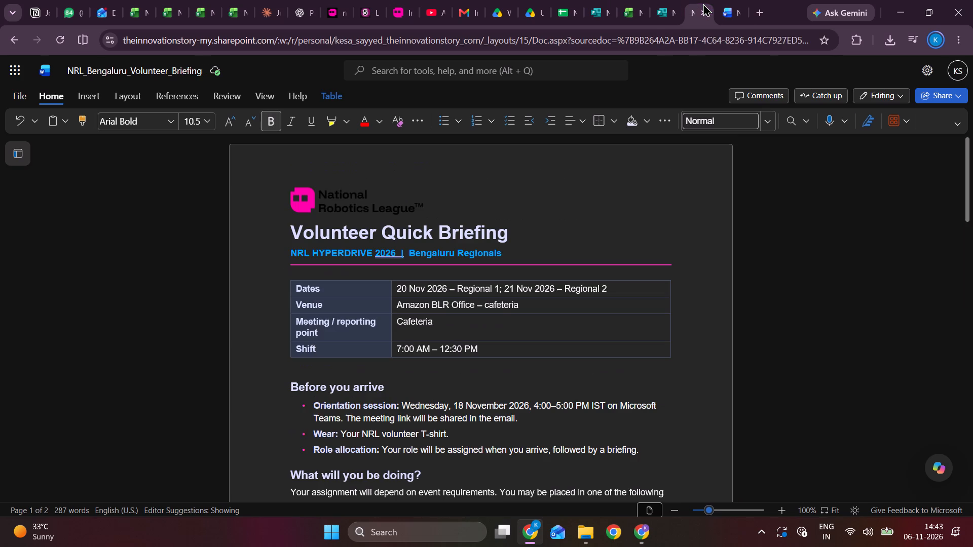
left_click(725, 5)
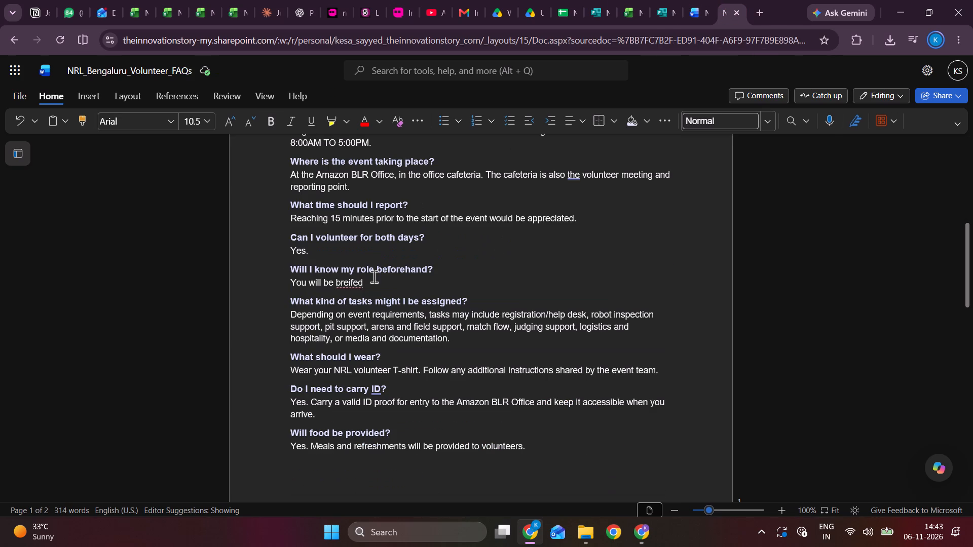
key("BackSpace")
key("BackSpace")
key("BackSpace")
key("BackSpace")
key("BackSpace")
key("BackSpace")
type("ie")
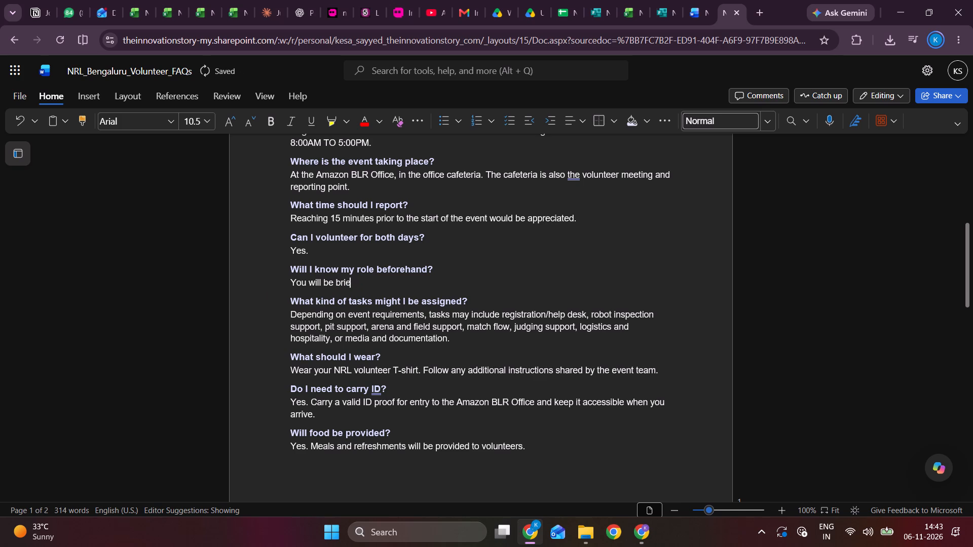
type("fed about")
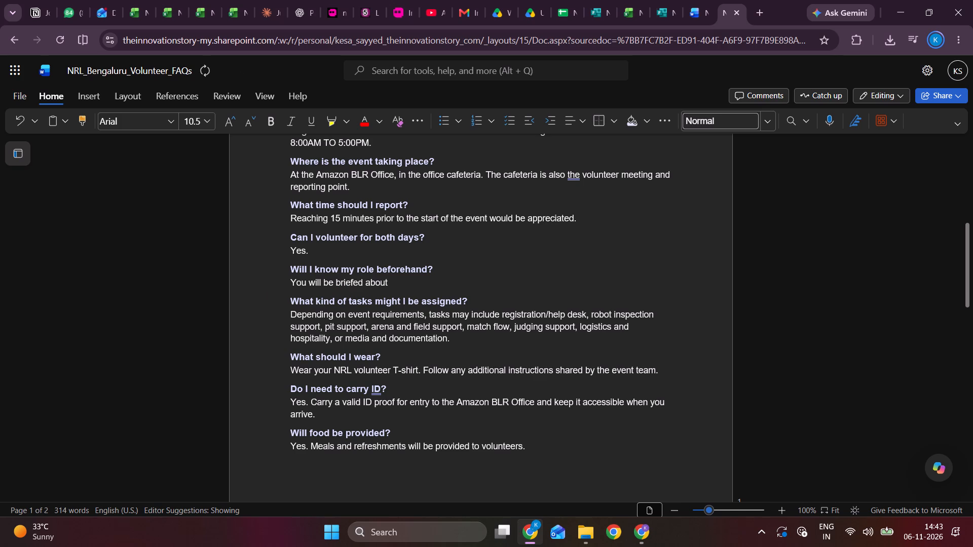
Complete the answer about knowing the role beforehand with "our role at the orientation session.".
key("space")
type("our rile at r")
key("BackSpace")
type("the")
key("space")
key("BackSpace")
key("BackSpace")
key("BackSpace")
key("BackSpace")
key("BackSpace")
key("BackSpace")
key("BackSpace")
key("BackSpace")
key("BackSpace")
key("BackSpace")
key("BackSpace")
key("i")
key("BackSpace")
type("ole at the")
key("space")
type("orei")
key("BackSpace")
key("BackSpace")
type("ient")
type("ato")
key("BackSpace")
type("ion")
key("space")
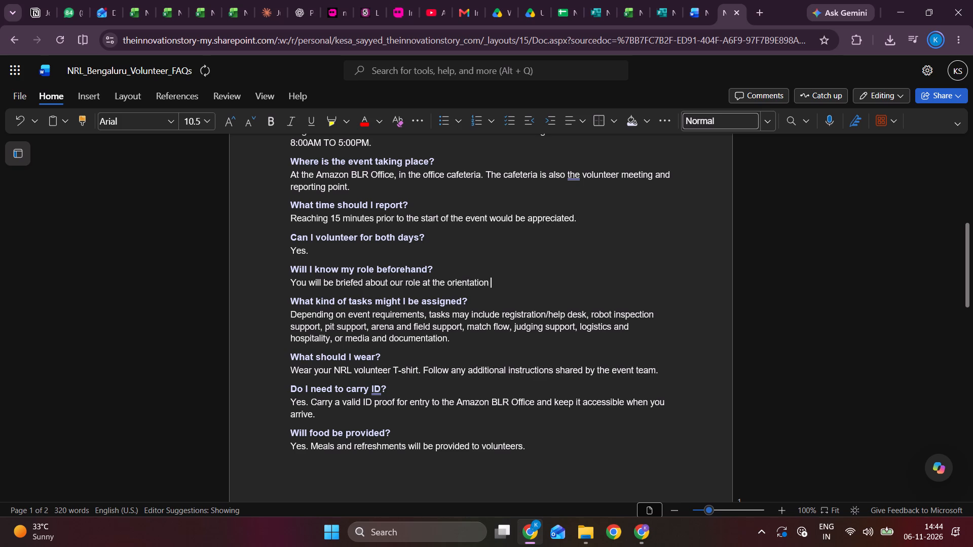
type("session")
type(".")
key("space")
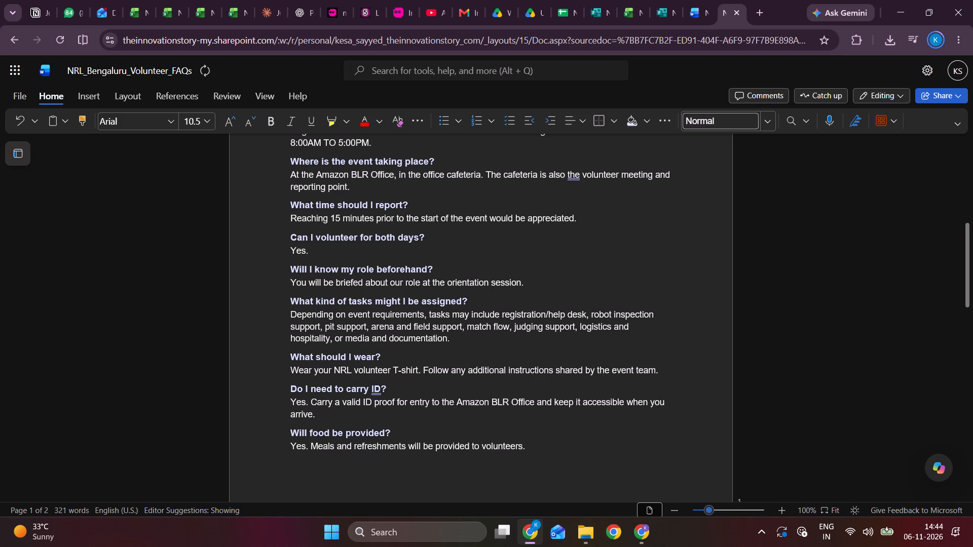
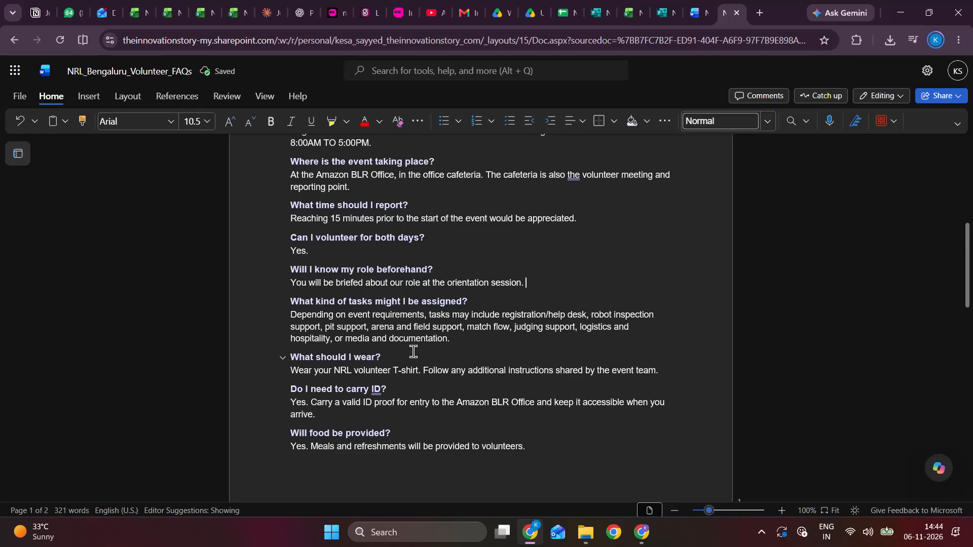
Copy the "NRL HYPERDRIVE 2026" subtitle through the "Event at a glance" heading below the last FAQ answer, with a blank line above the copy.
scroll(413, 351, "down", 4)
scroll(413, 351, "up", 1)
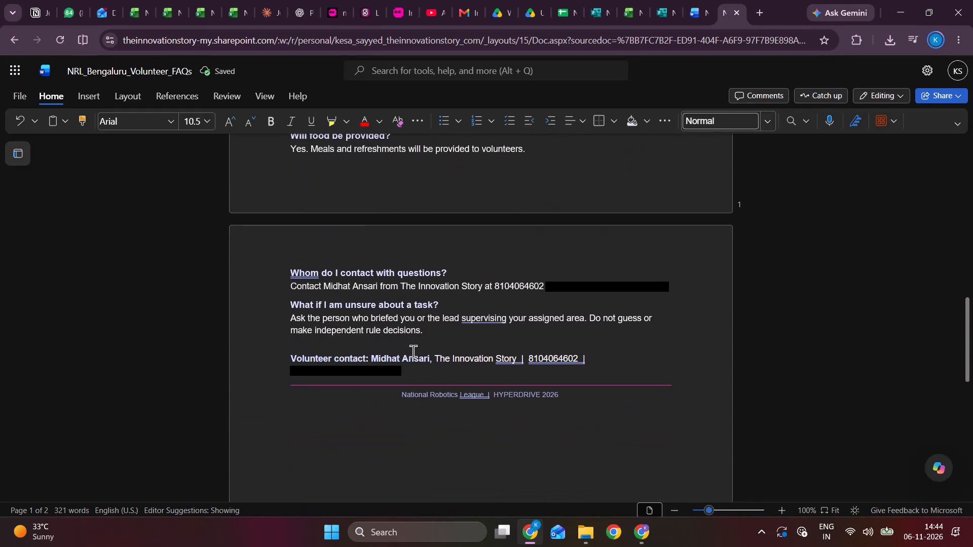
scroll(413, 351, "up", 1)
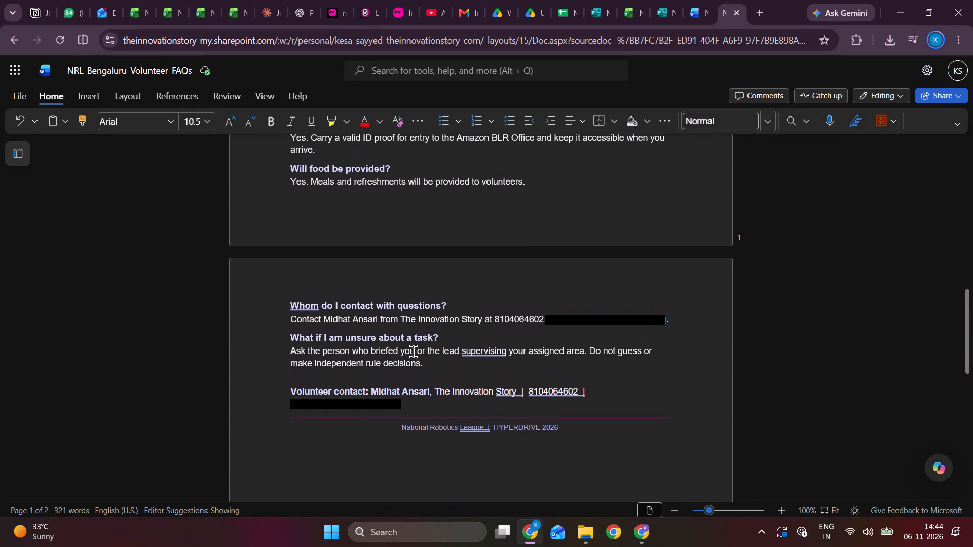
scroll(413, 351, "up", 1)
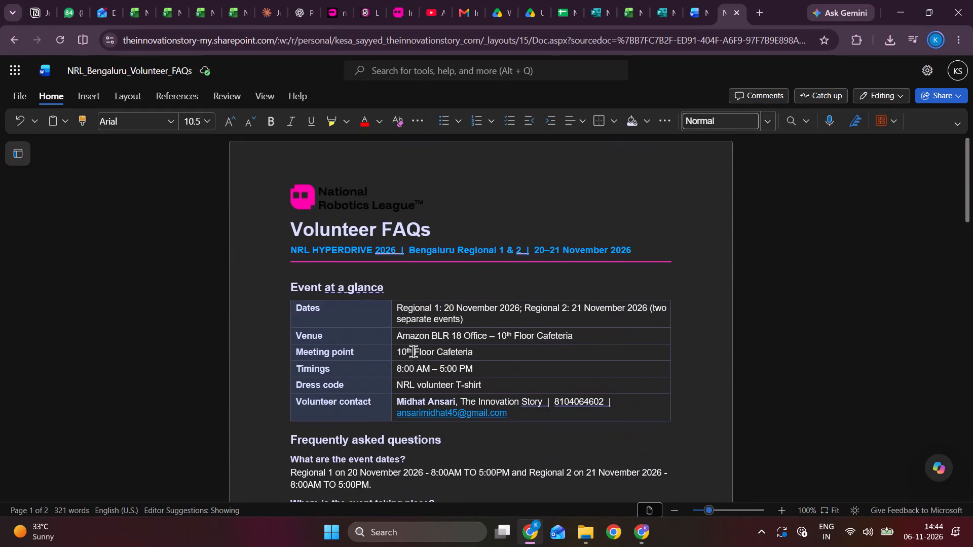
left_click_drag(289, 249, 688, 269)
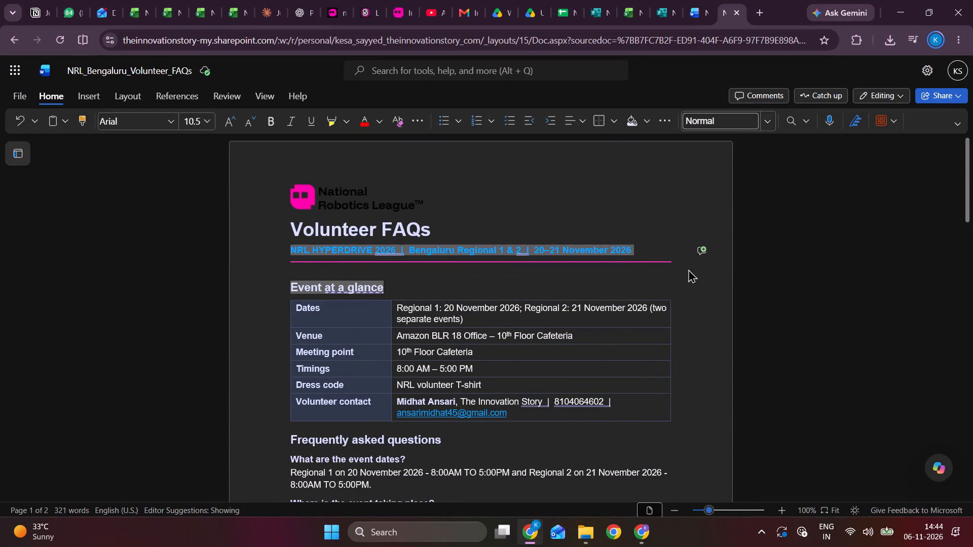
left_click_drag(688, 269, 489, 295)
key("ctrl+c")
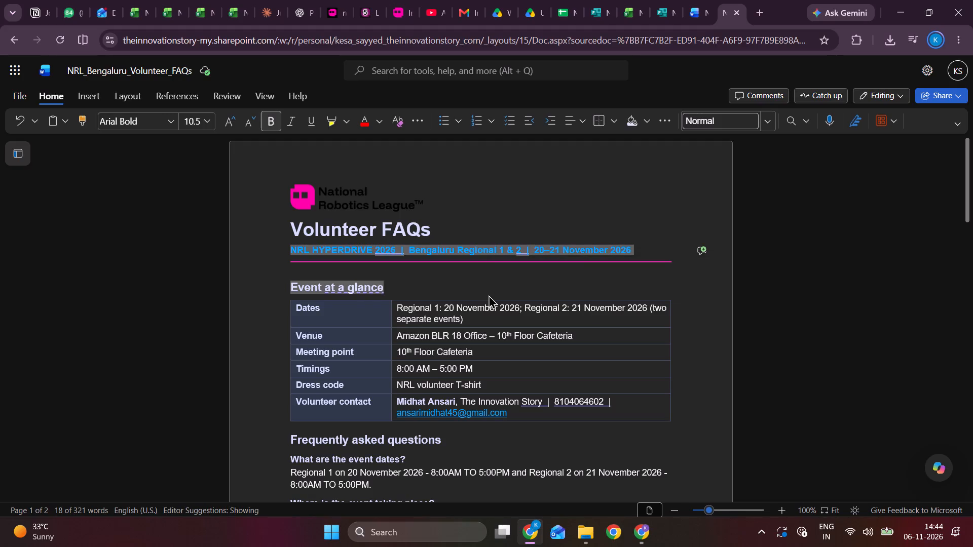
scroll(489, 295, "down", 6)
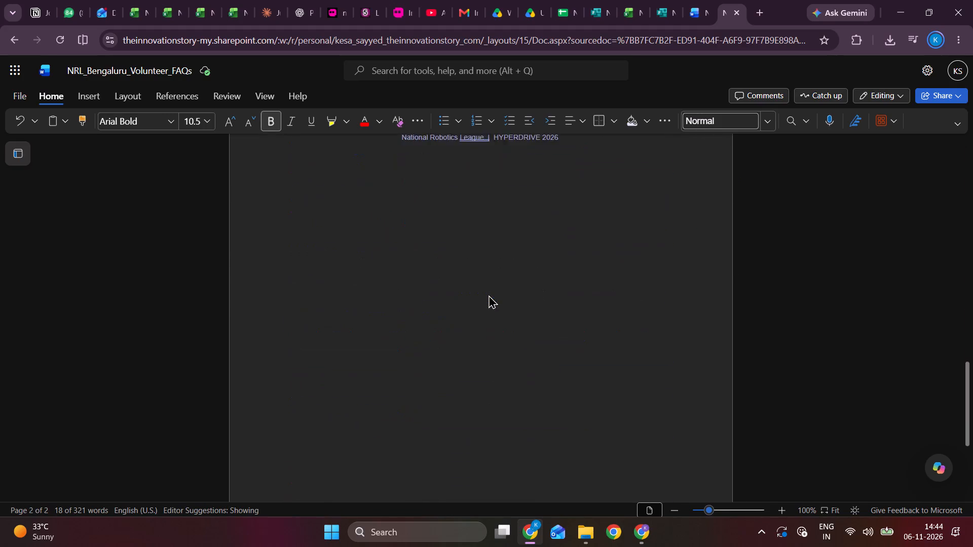
left_click(461, 384)
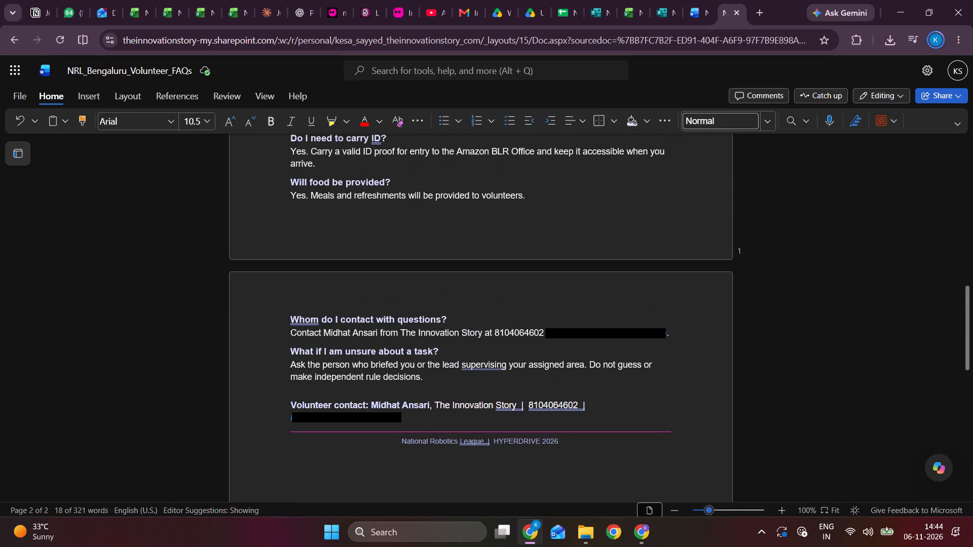
key("Return")
key("ctrl+v")
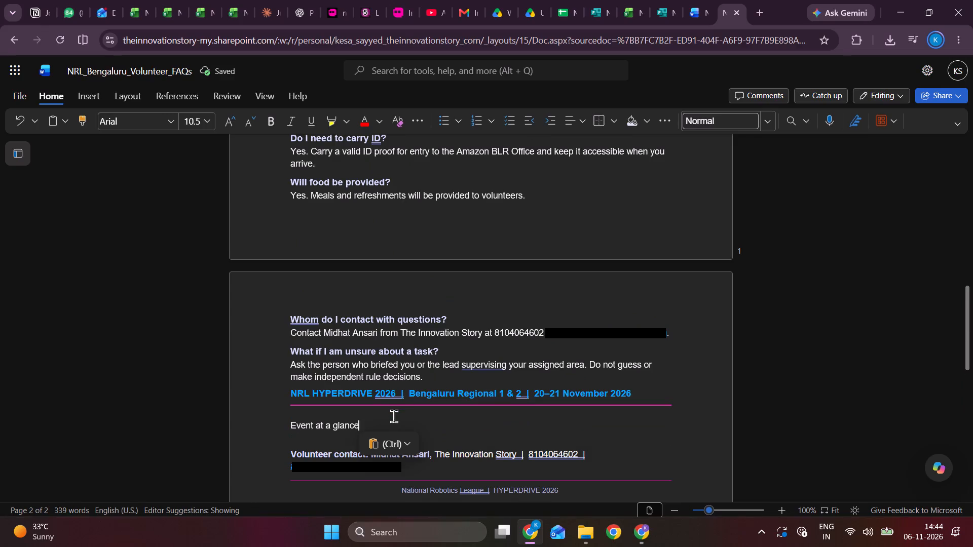
left_click(433, 378)
key("Return")
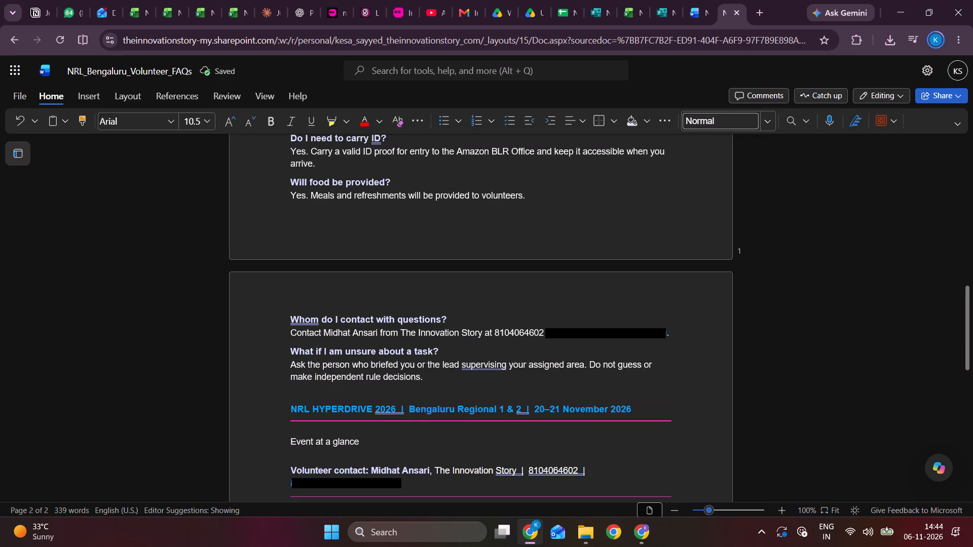
left_click(642, 404)
In the answer to "Will I know my role beforehand?", change "our role at" to "your role in".
scroll(490, 362, "up", 5)
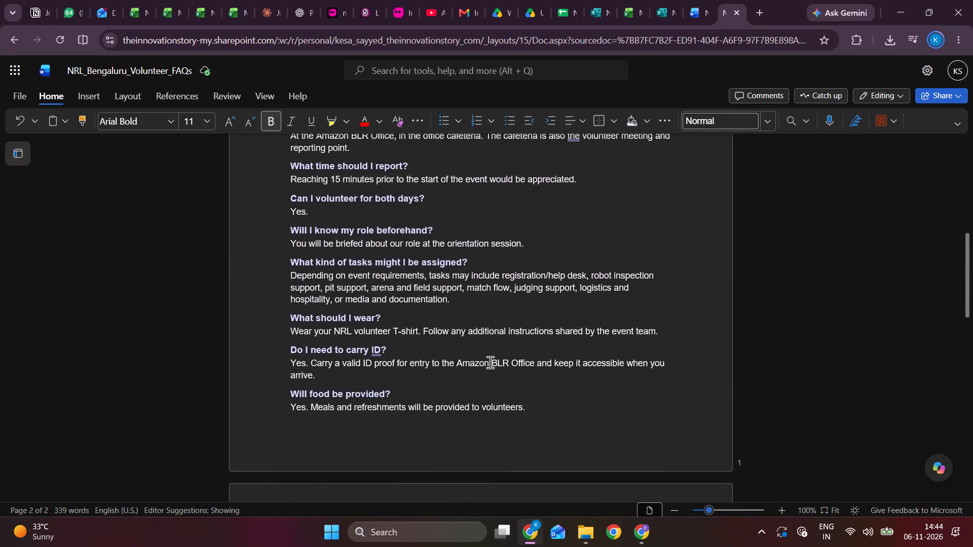
scroll(490, 362, "up", 1)
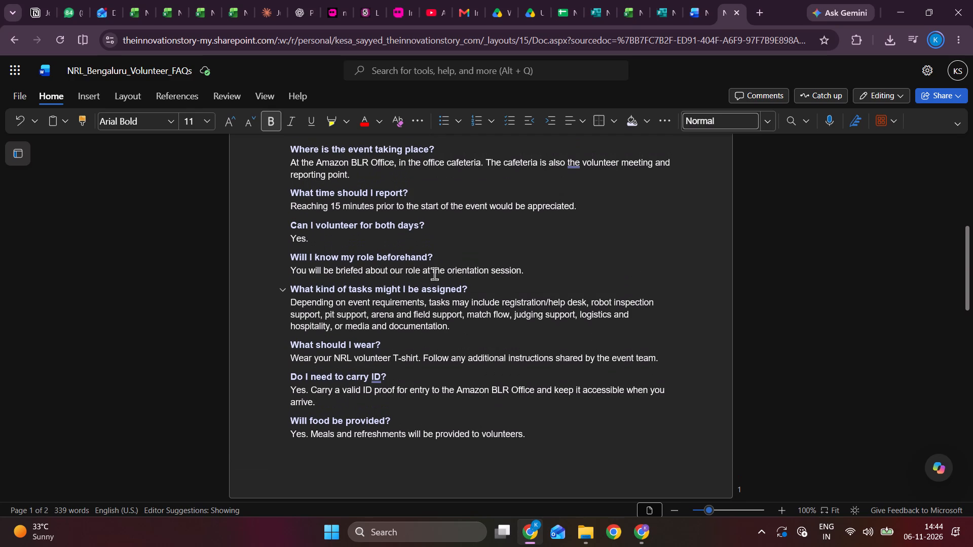
left_click(546, 270)
left_click(394, 272)
key("Left")
key("y")
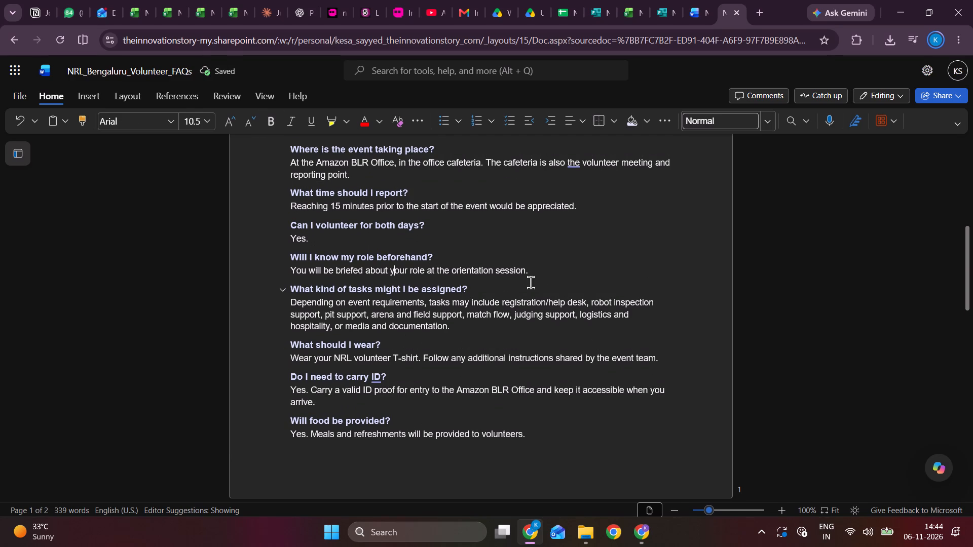
left_click(556, 272)
left_click(436, 273)
key("BackSpace")
key("BackSpace")
type("in")
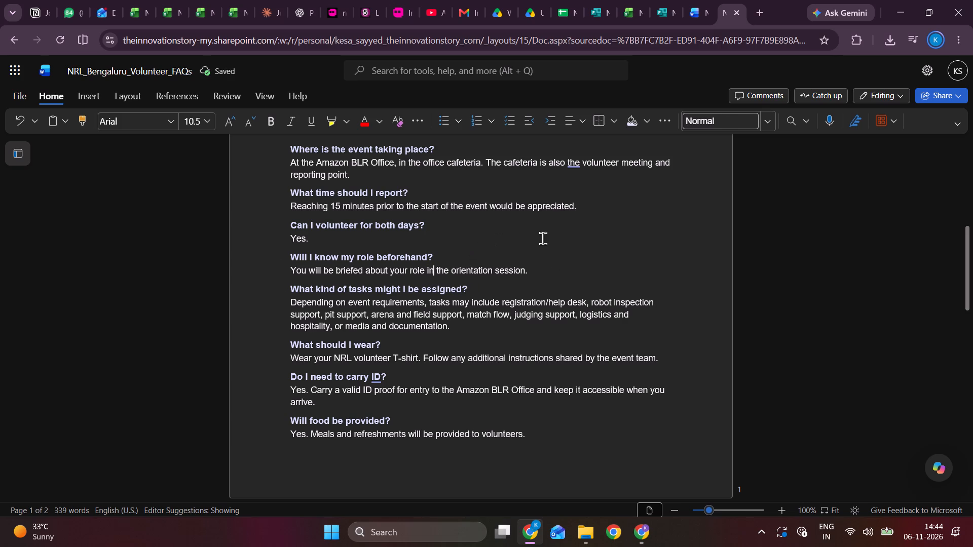
Replace the full stop after "orientation session" in the role answer with the word "scheduled".
left_click(548, 264)
left_click(547, 272)
key("BackSpace")
key("BackSpace")
key("space")
type("scheu")
key("BackSpace")
type("dles")
key("space")
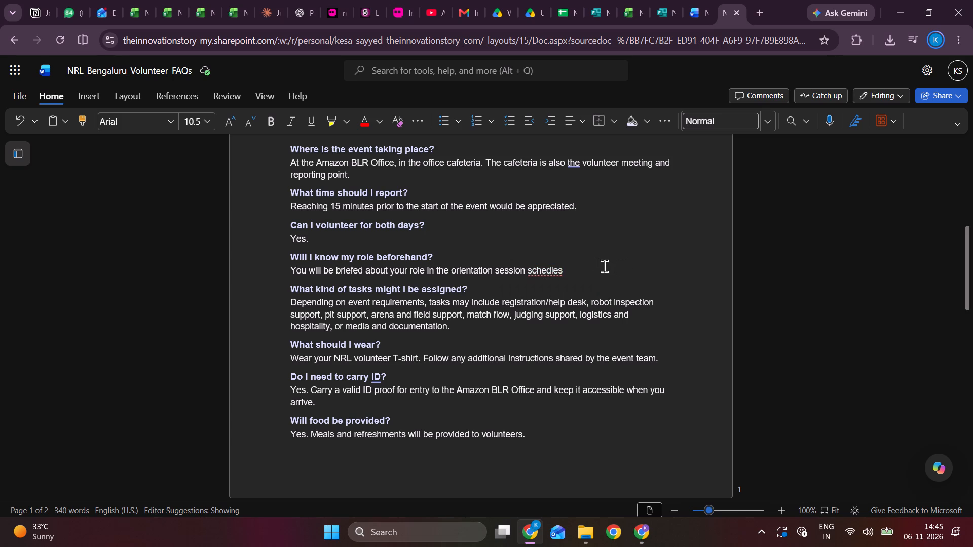
key("BackSpace")
key("BackSpace")
key("BackSpace")
key("BackSpace")
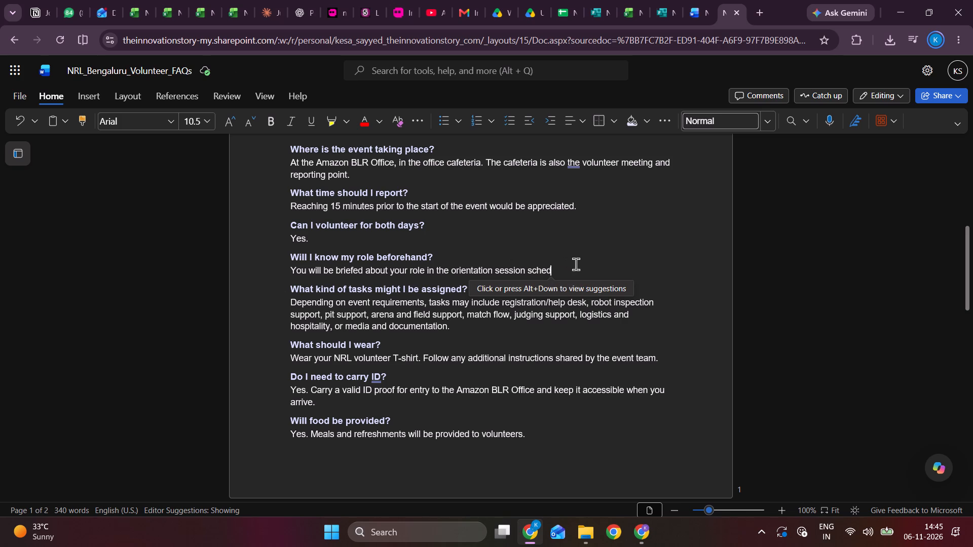
type("uled")
key("space")
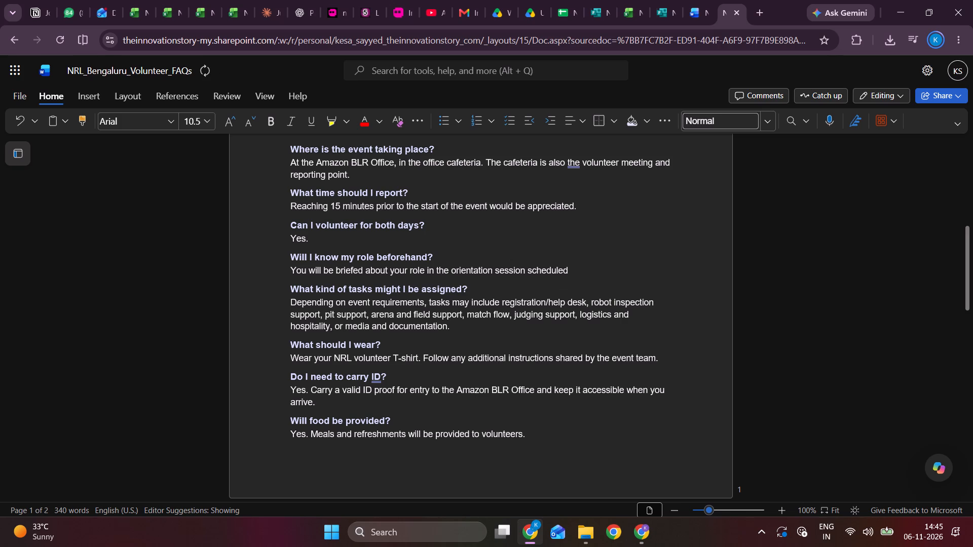
Complete the role answer with the orientation date and time, "on 18th Nov 2026 at 4PM".
type("on 18th")
key("space")
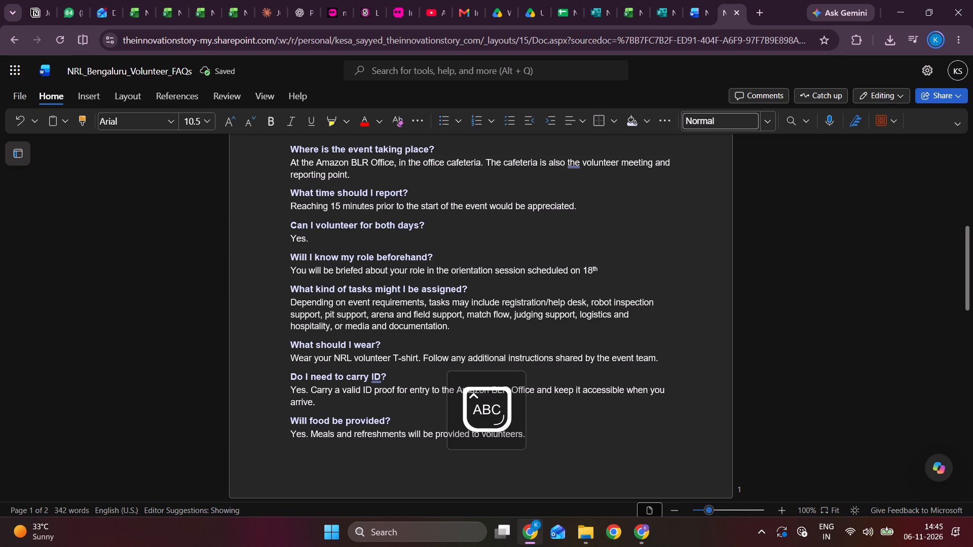
type("2026 at 4")
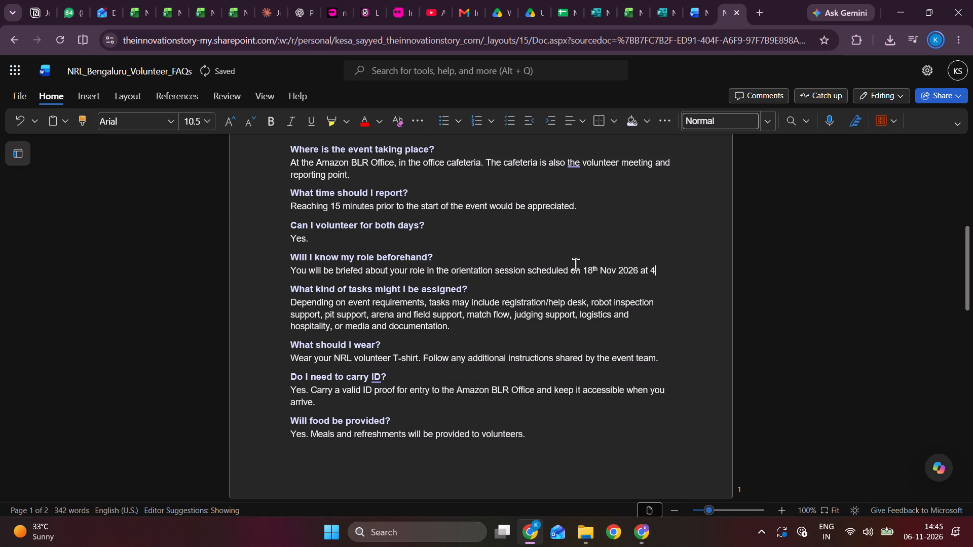
key("BackSpace")
key("o")
key("BackSpace")
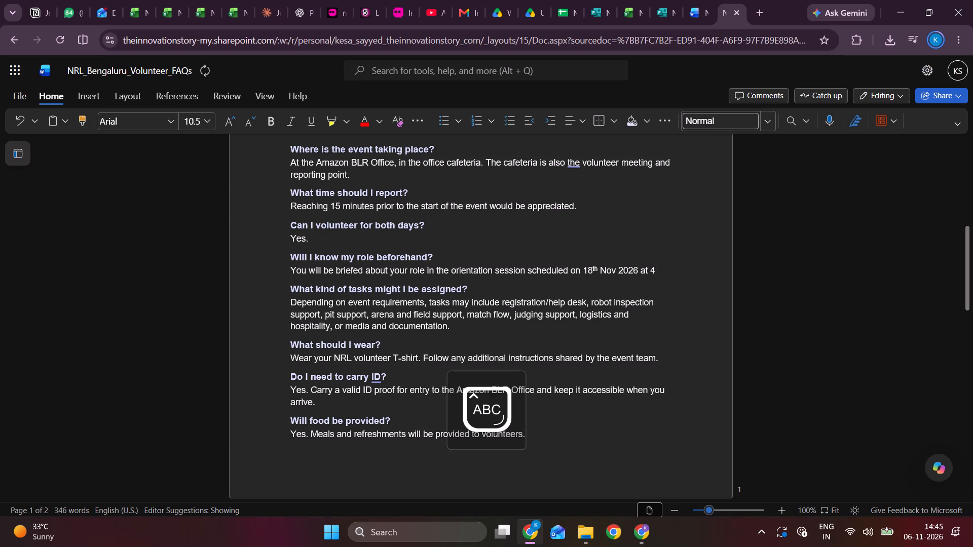
type("PM")
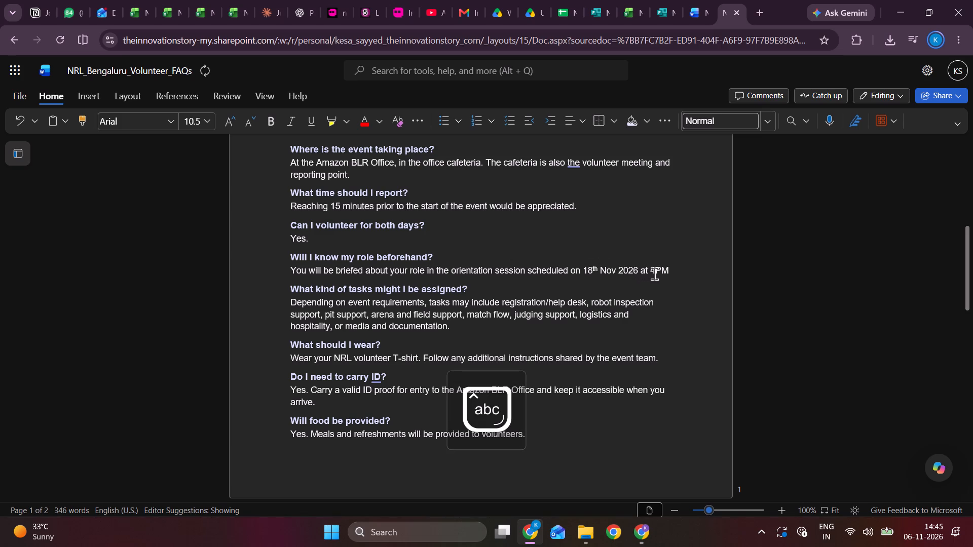
left_click(655, 273)
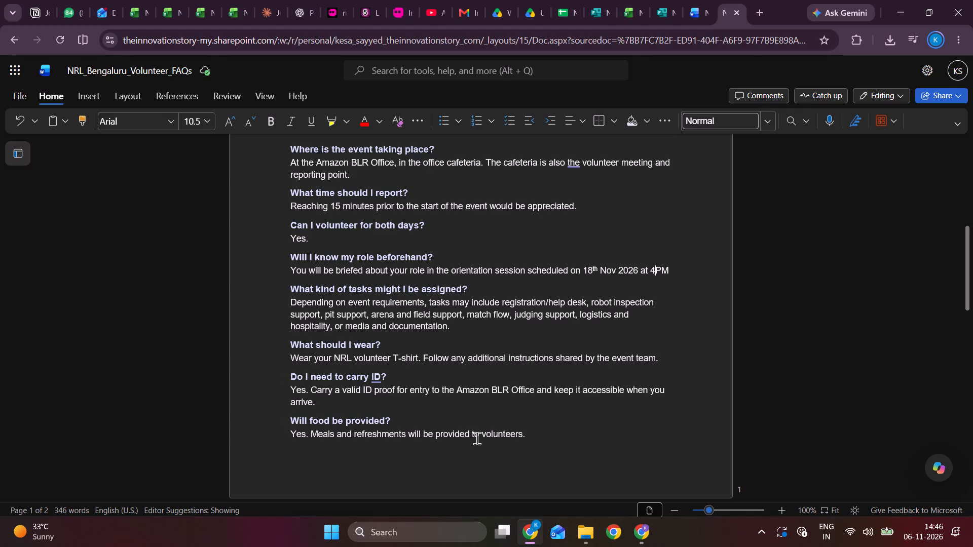
Delete the questions and answers about carrying ID and food being provided.
left_click_drag(537, 437, 283, 382)
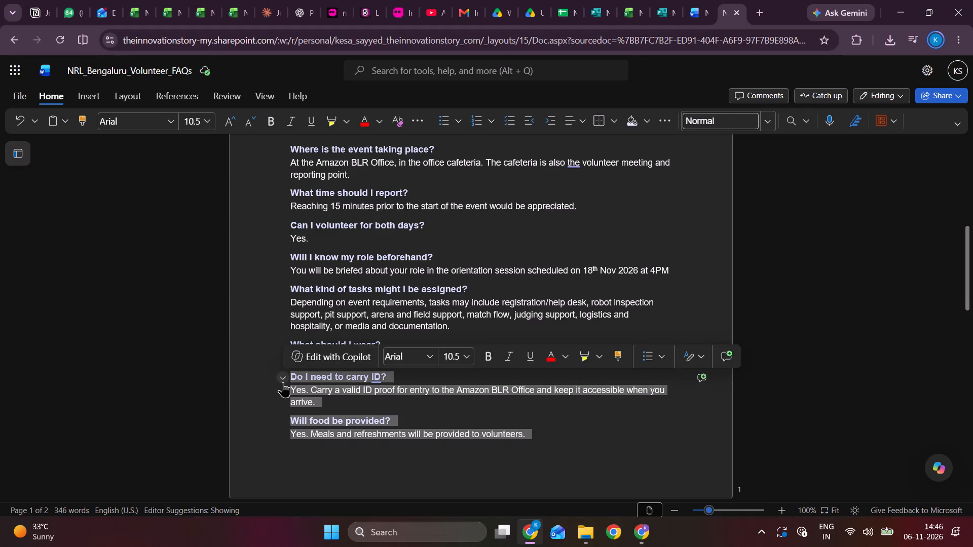
key("BackSpace")
left_click(359, 445)
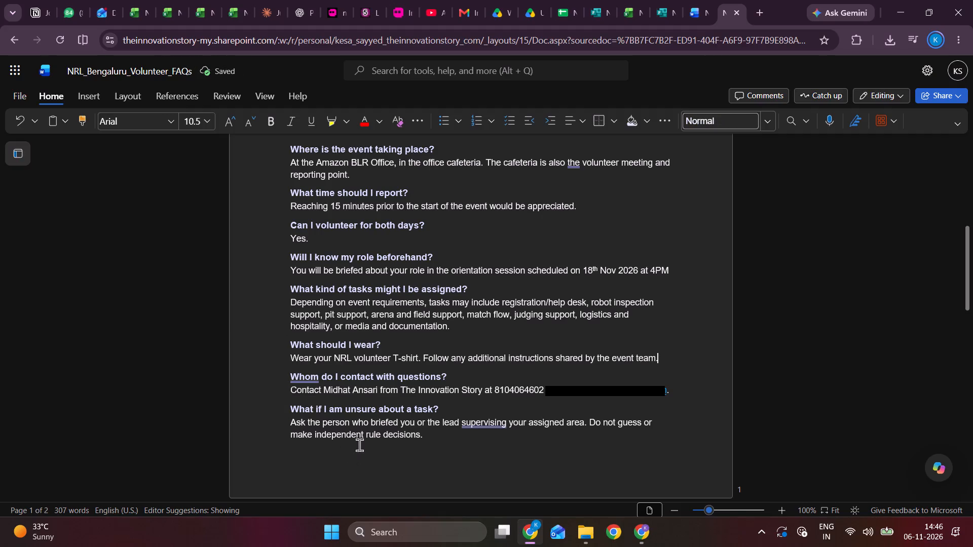
Remove "robot inspection support" and its extra comma from the answer to "What kind of tasks might I be assigned?".
scroll(359, 445, "down", 2)
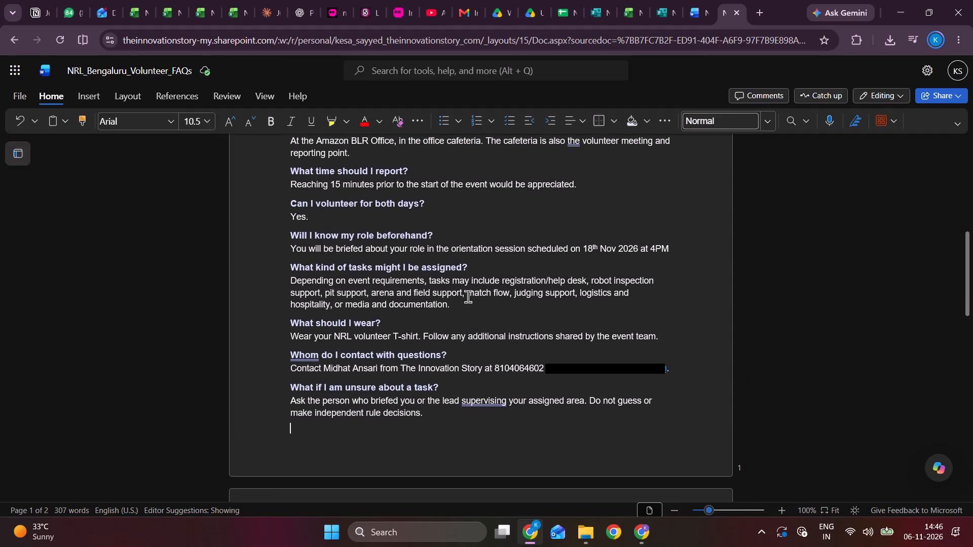
left_click_drag(590, 278, 323, 301)
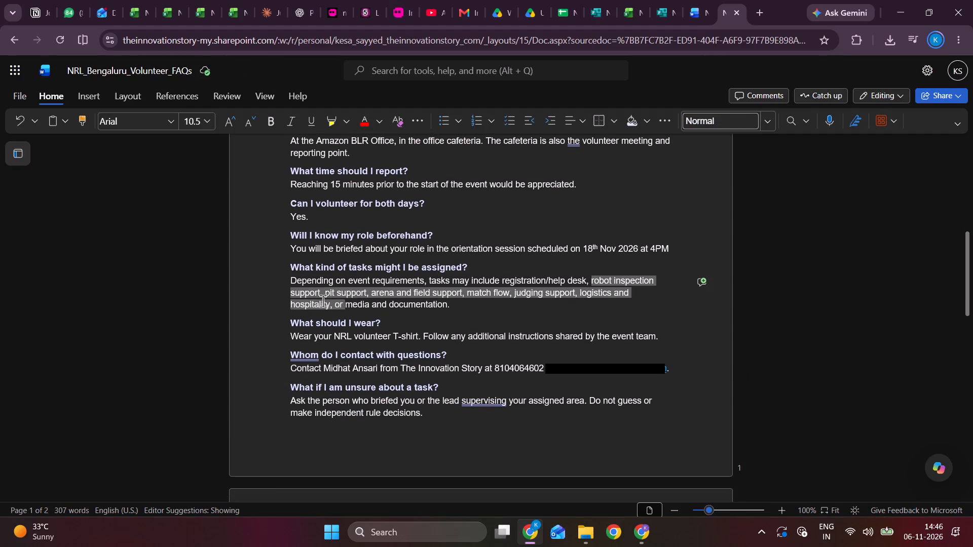
left_click_drag(323, 301, 319, 294)
key("BackSpace")
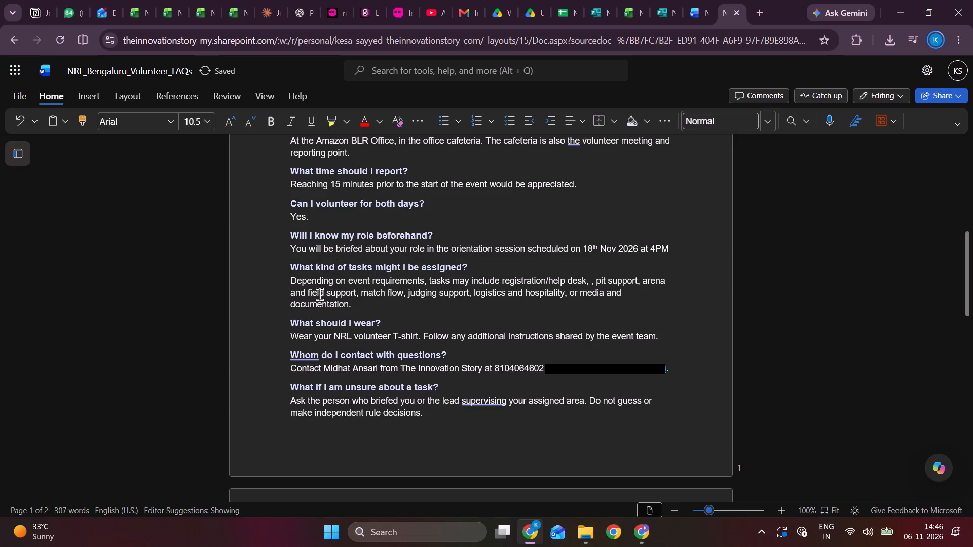
key("BackSpace")
key("BackSpace")
left_click(357, 298)
left_click(425, 312)
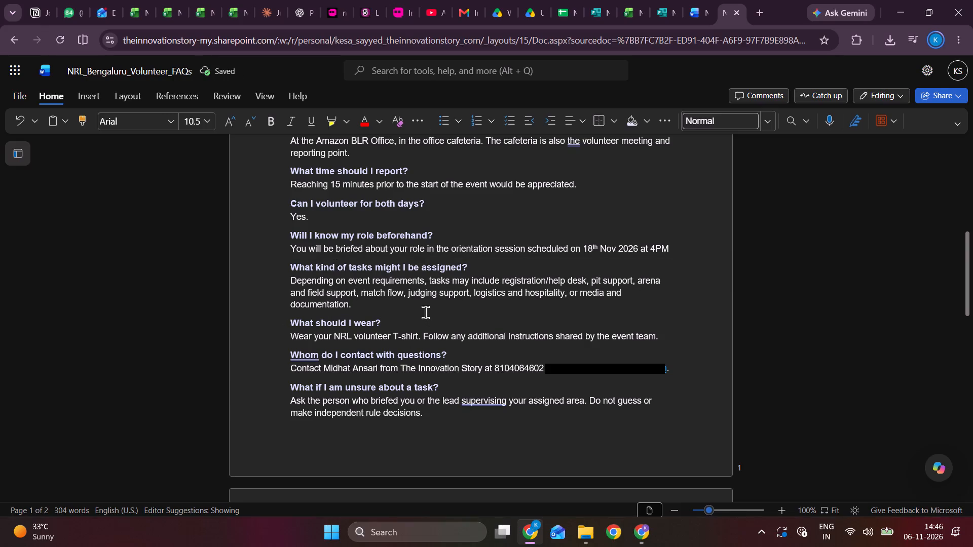
Remove "logistics and hospitality," from the answer to "What kind of tasks might I be assigned?".
left_click_drag(474, 293, 566, 291)
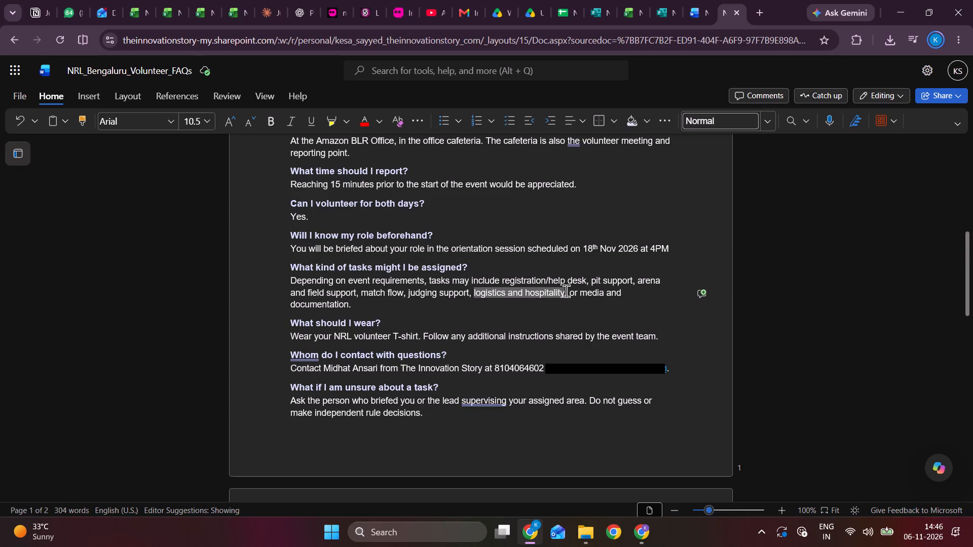
left_click_drag(566, 291, 566, 292)
key("BackSpace")
key("BackSpace")
key("BackSpace")
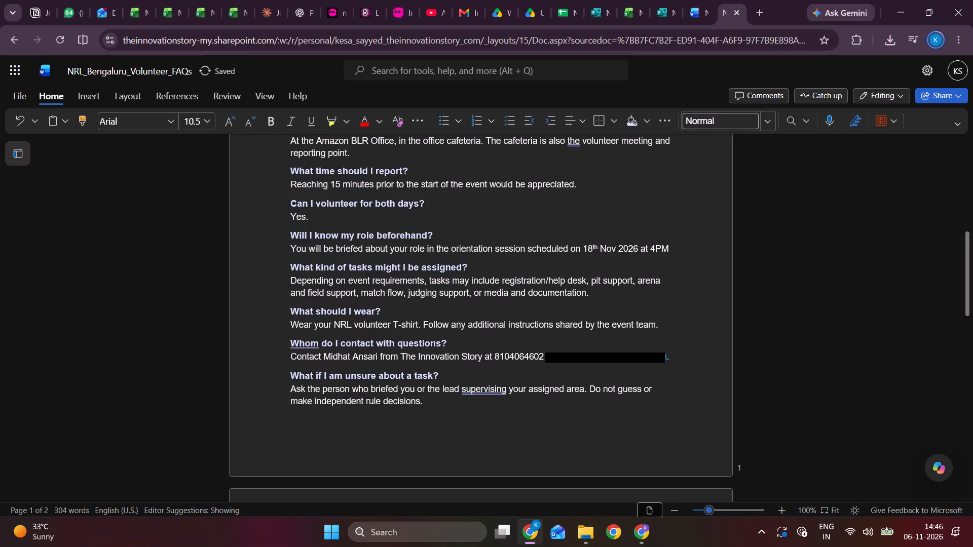
Remove ", or media and documentation" from the tasks answer and end the sentence with a full stop after "judging support".
left_click_drag(597, 294, 469, 293)
key("BackSpace")
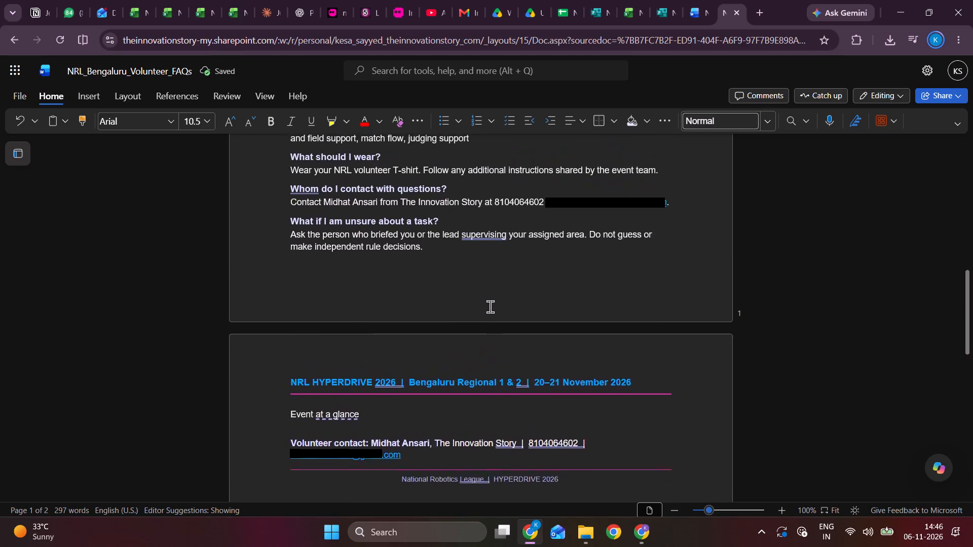
scroll(498, 261, "up", 1)
type(".")
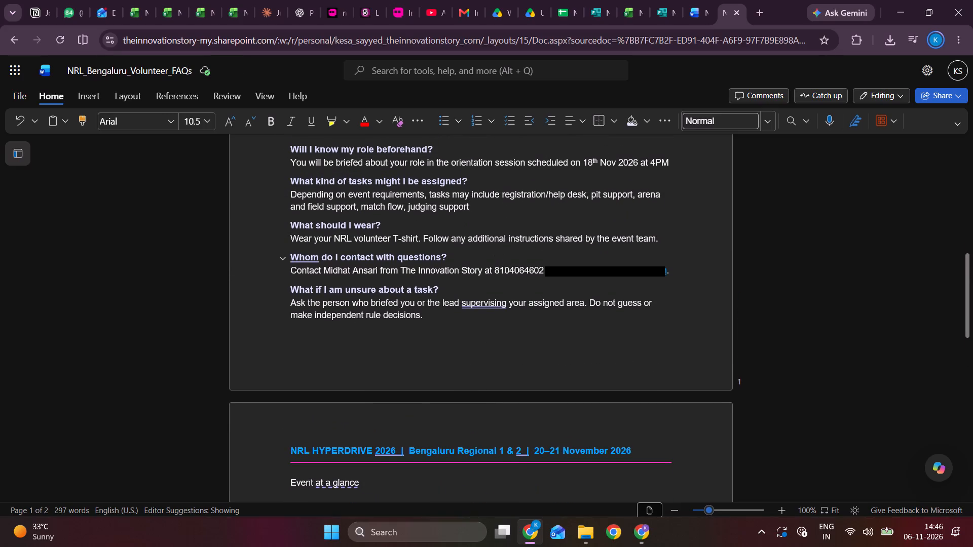
key("space")
Cut the "NRL HYPERDRIVE 2026" heading and "Event at a glance" line from page two, leaving the volunteer contact line at its top.
scroll(471, 215, "up", 4)
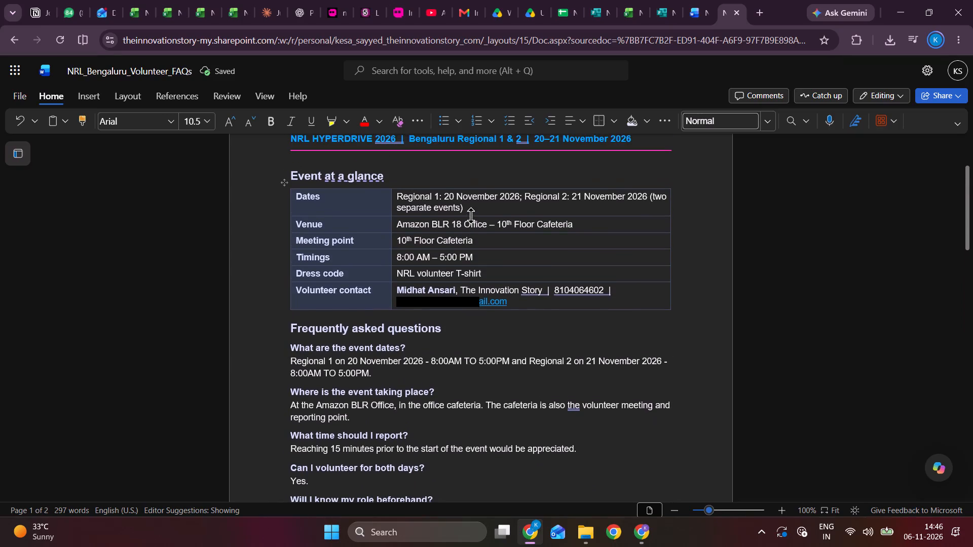
scroll(471, 215, "up", 1)
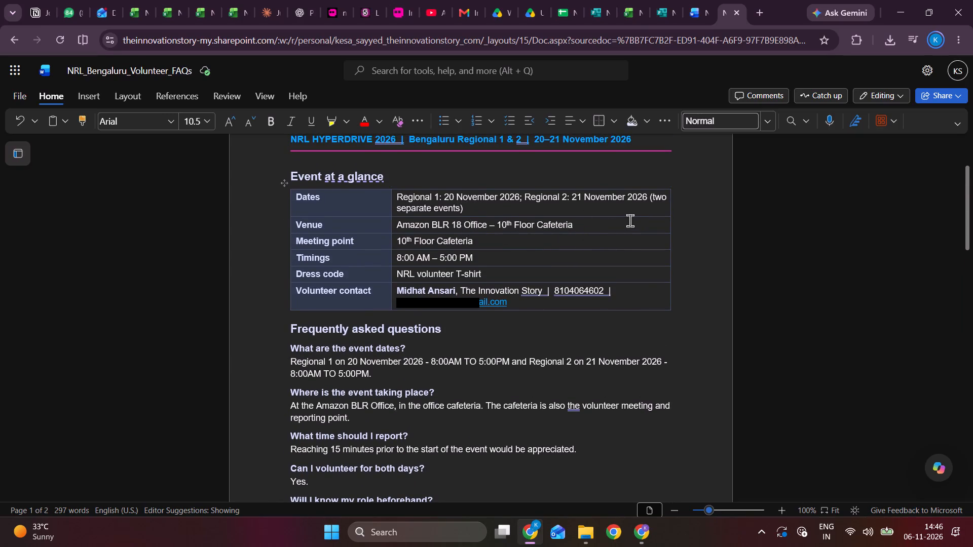
scroll(482, 282, "down", 1)
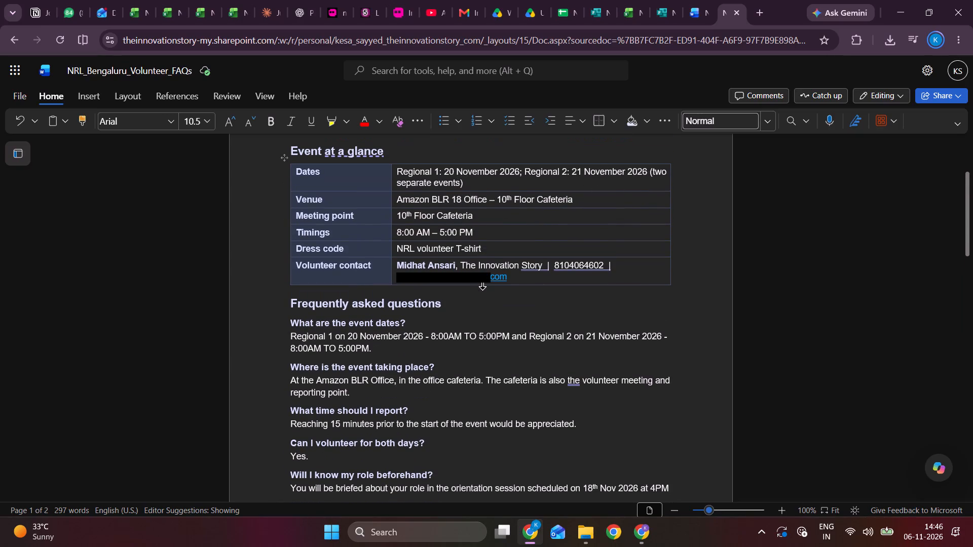
scroll(482, 282, "down", 1)
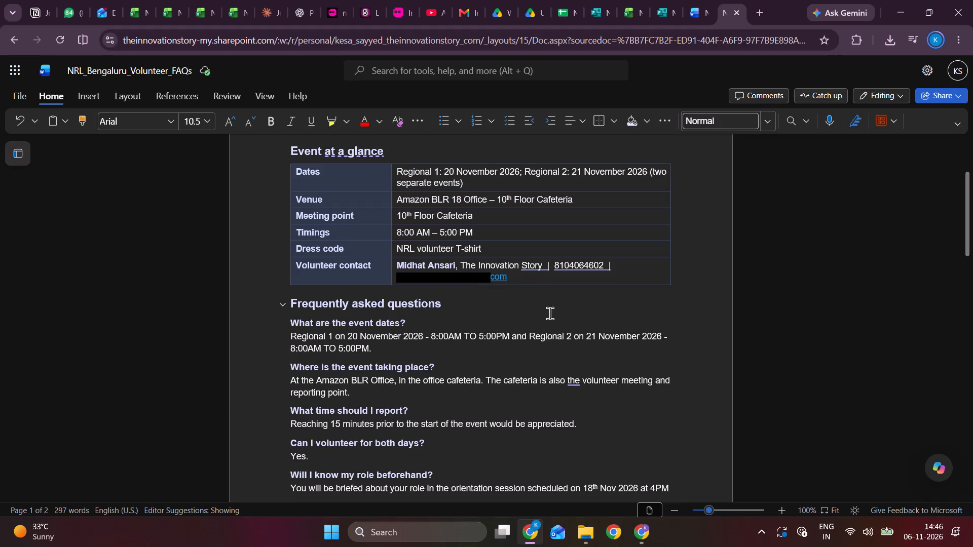
scroll(525, 366, "down", 4)
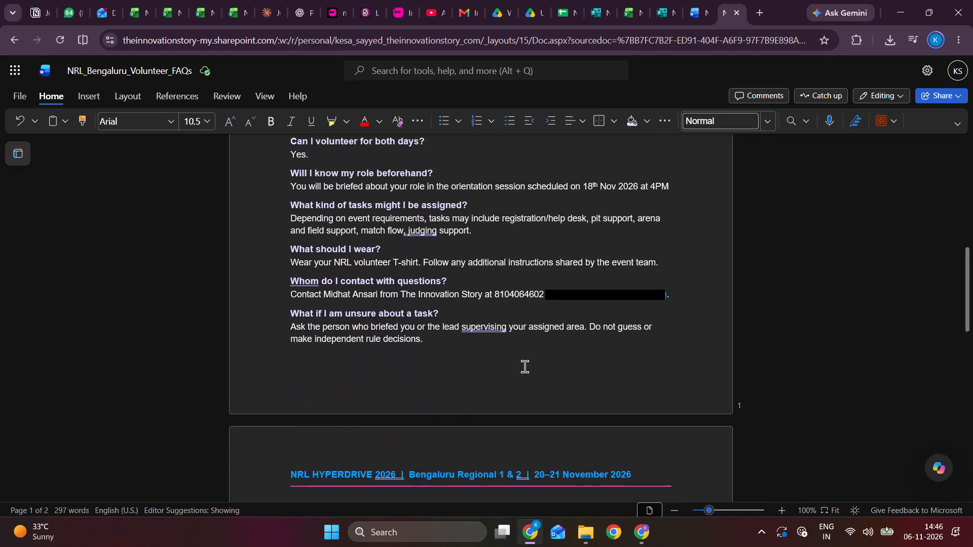
scroll(525, 366, "down", 3)
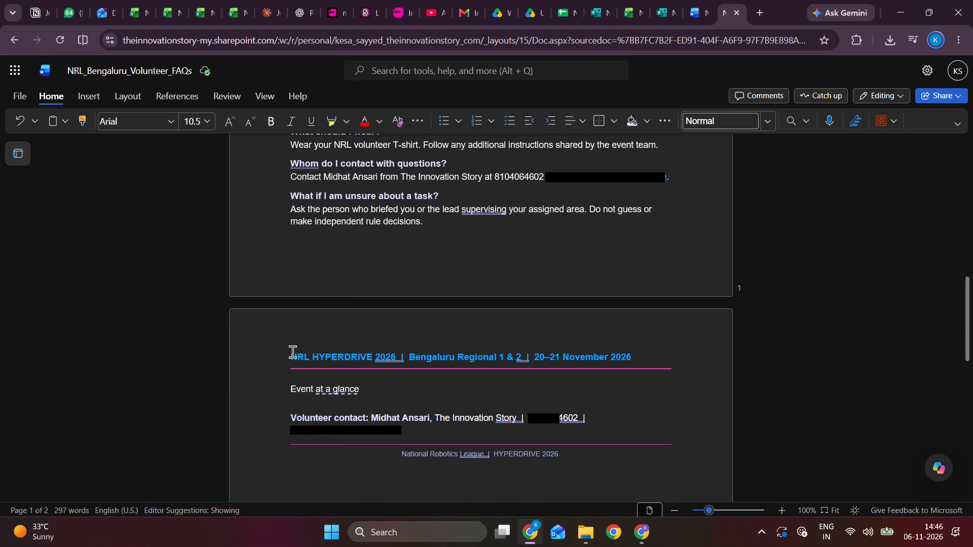
left_click_drag(289, 356, 648, 361)
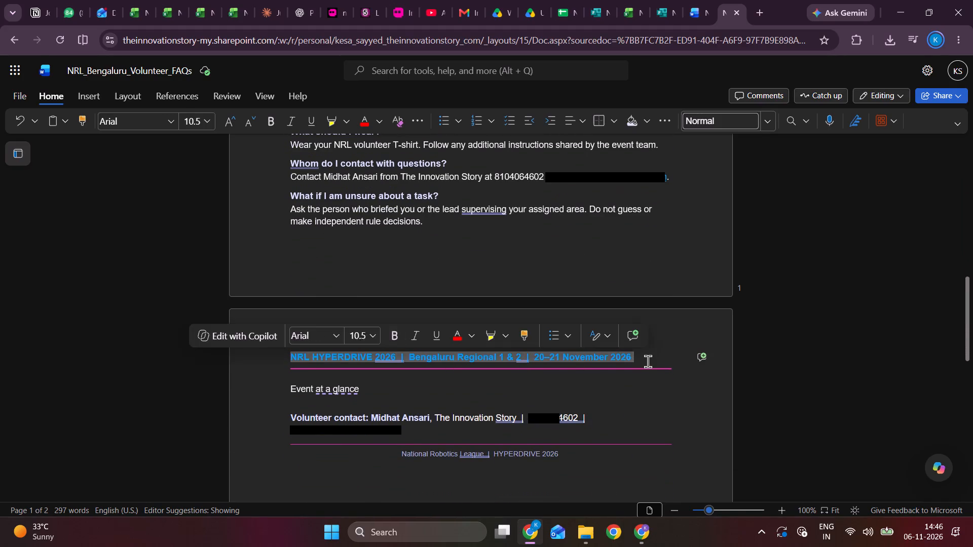
left_click(375, 376)
left_click(371, 396)
left_click_drag(371, 396, 320, 379)
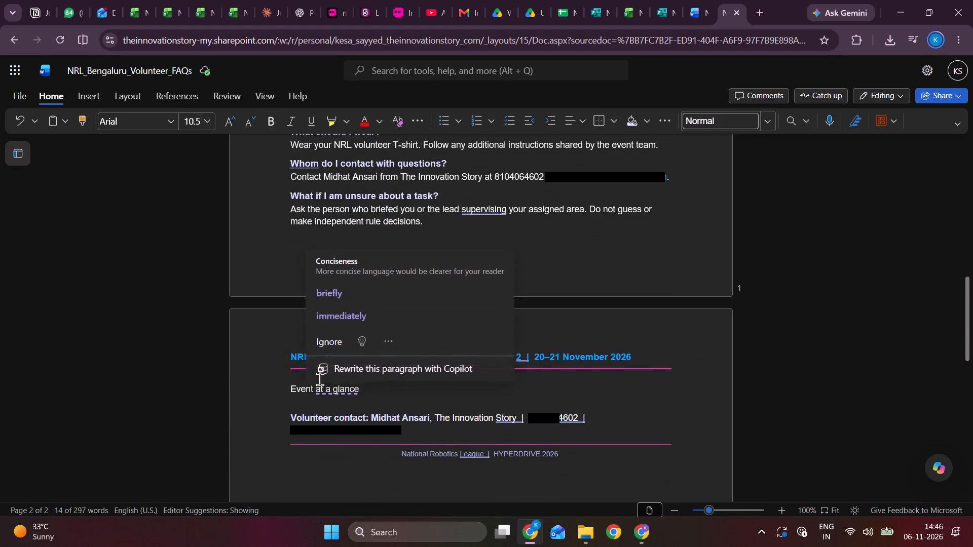
left_click_drag(320, 379, 289, 365)
key("ctrl+c")
key("BackSpace")
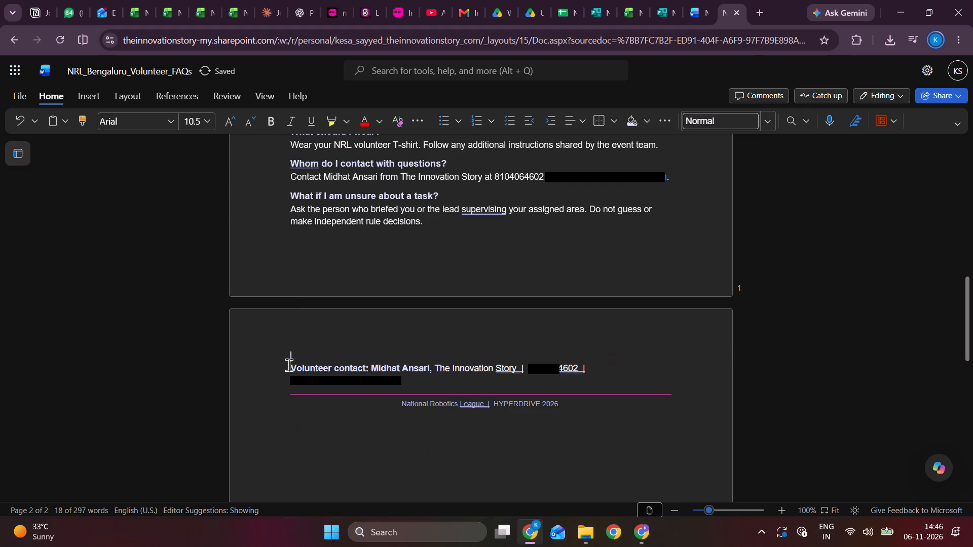
key("BackSpace")
key("Delete")
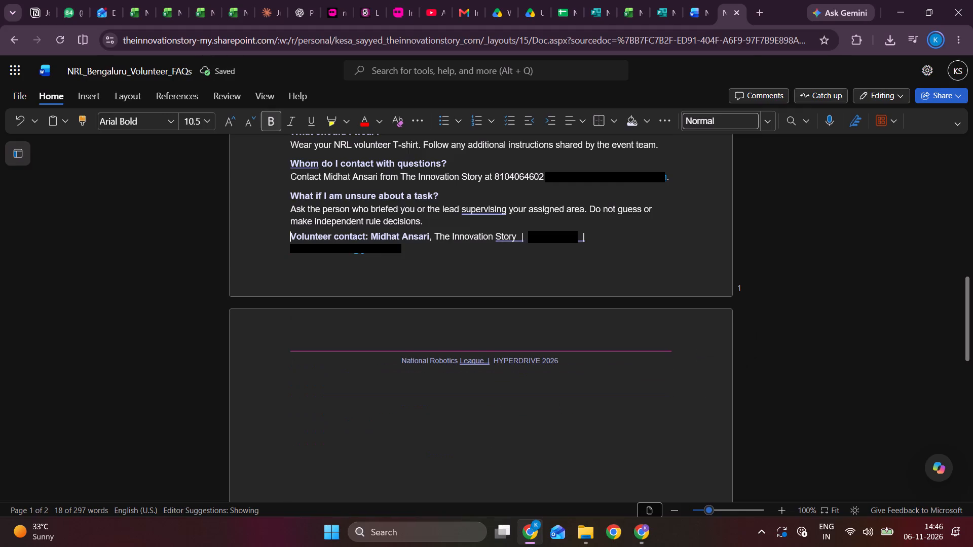
key("Return")
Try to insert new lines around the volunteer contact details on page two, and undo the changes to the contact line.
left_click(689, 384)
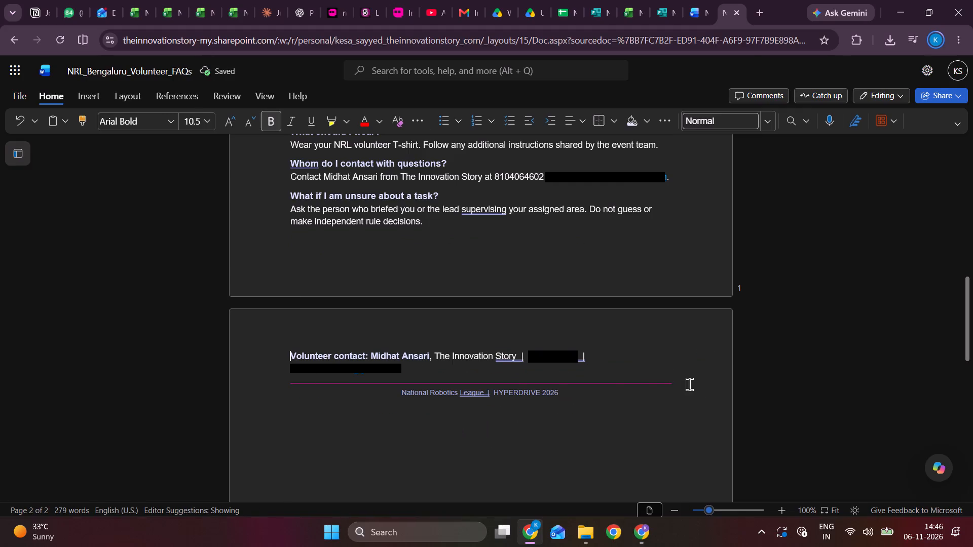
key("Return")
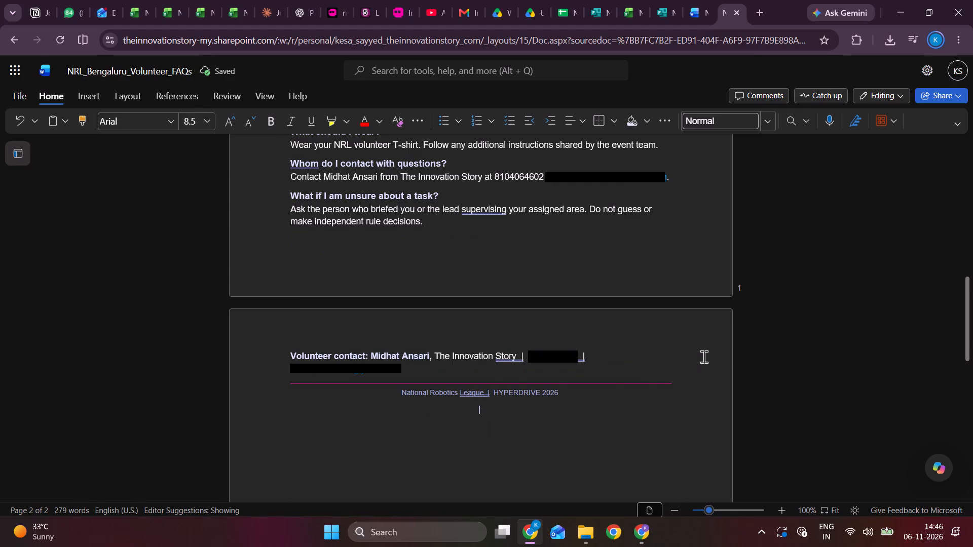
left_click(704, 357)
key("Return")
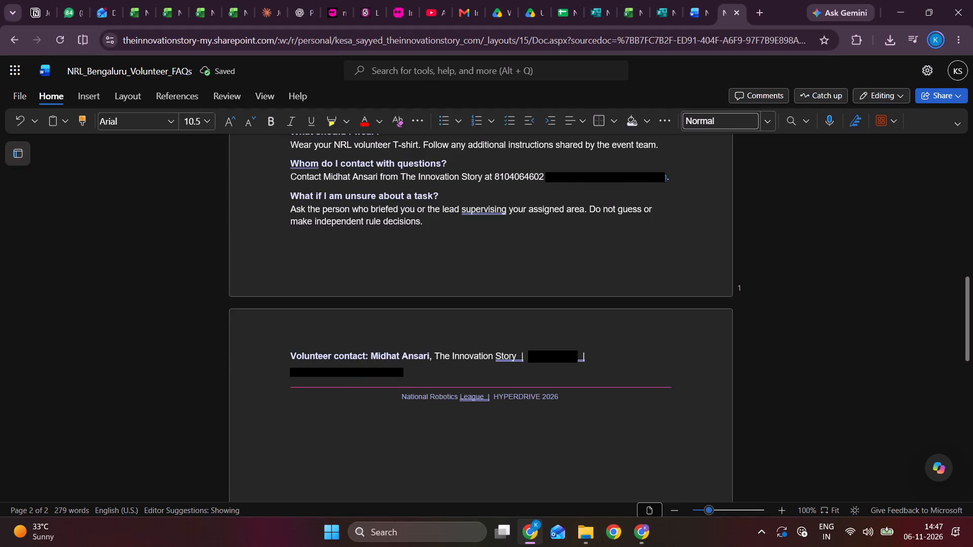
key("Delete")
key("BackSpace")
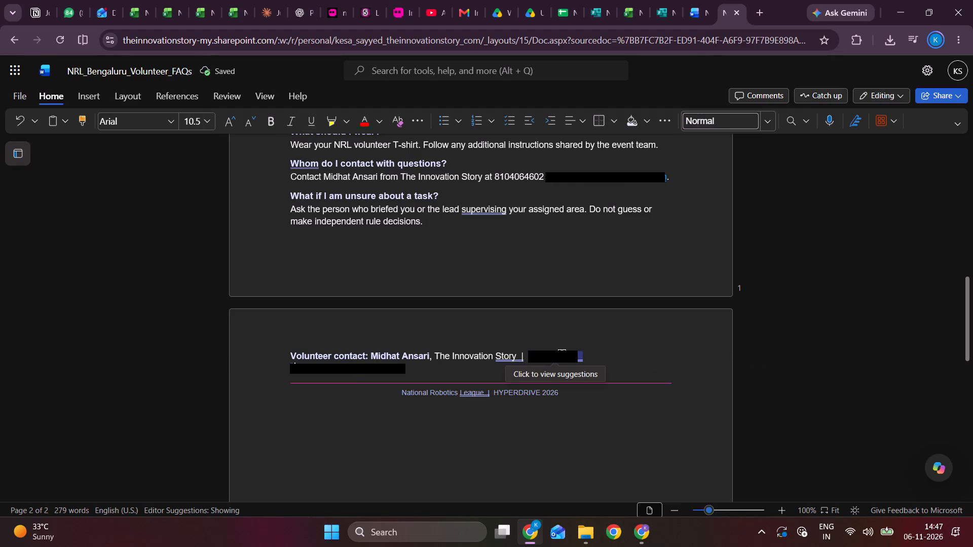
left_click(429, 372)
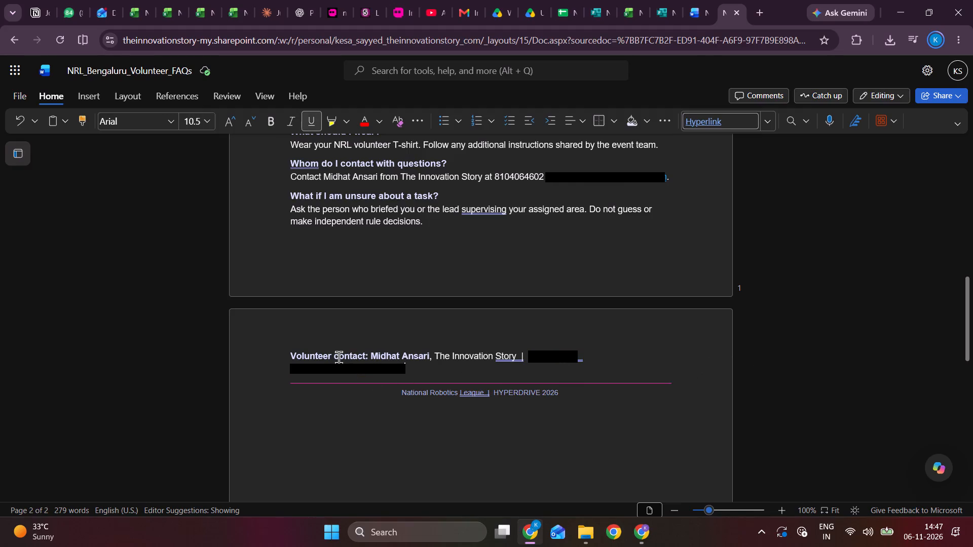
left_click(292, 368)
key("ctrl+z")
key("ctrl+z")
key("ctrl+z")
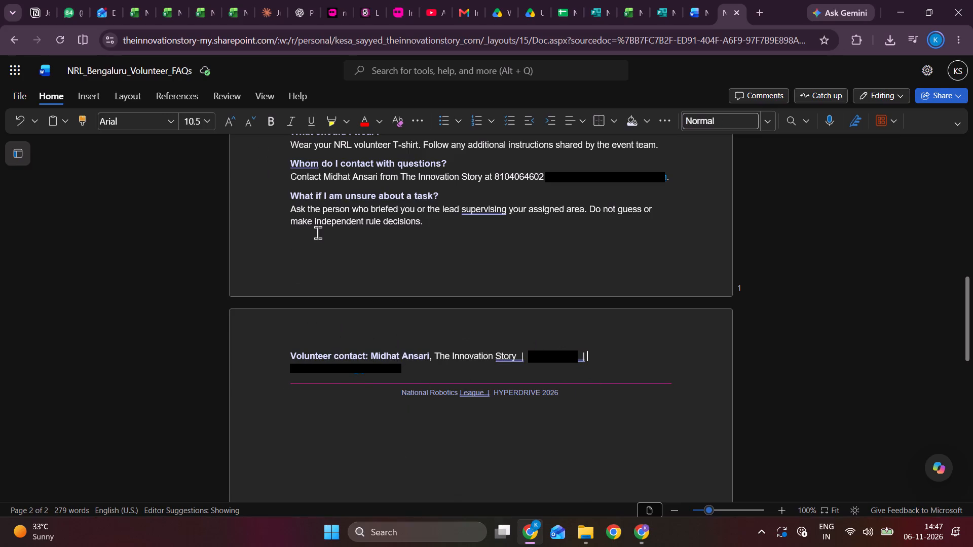
Paste the cut "NRL HYPERDRIVE 2026" heading and "Event at a glance" line below the volunteer contact details, leaving a blank line between.
left_click(414, 360)
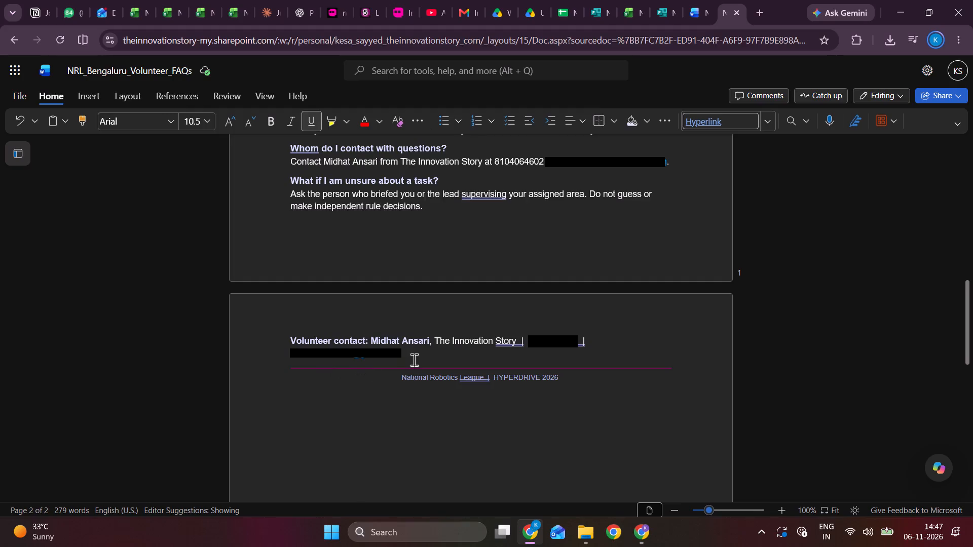
key("Return")
key("Return")
key("ctrl+v")
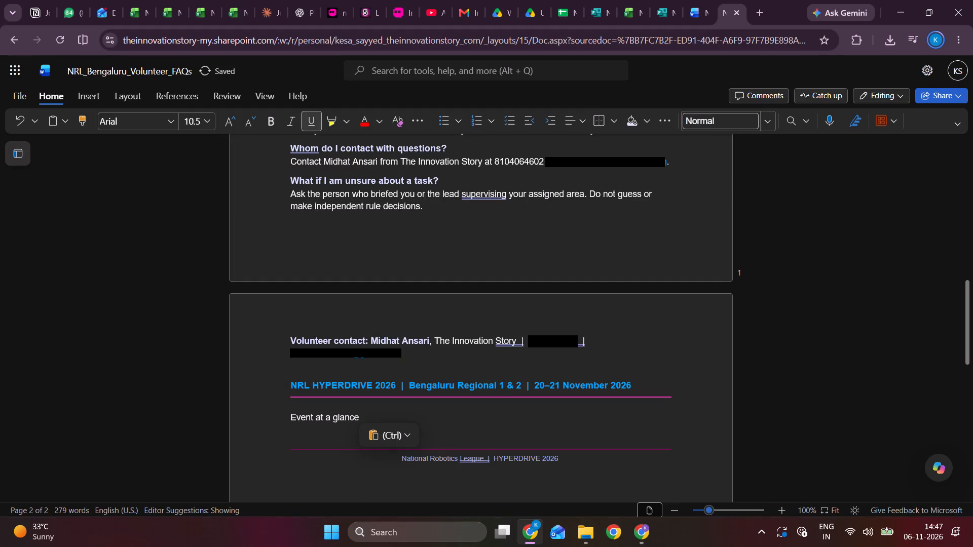
Replace the text of the pasted "NRL HYPERDRIVE 2026" heading on page two with a title beginning "The Orientation Sess".
left_click_drag(288, 385, 293, 385)
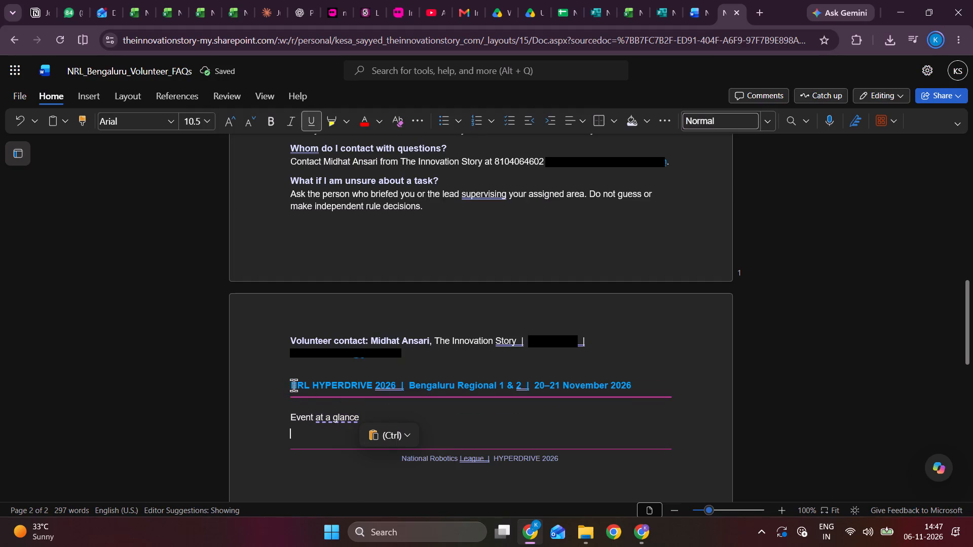
left_click_drag(293, 385, 636, 386)
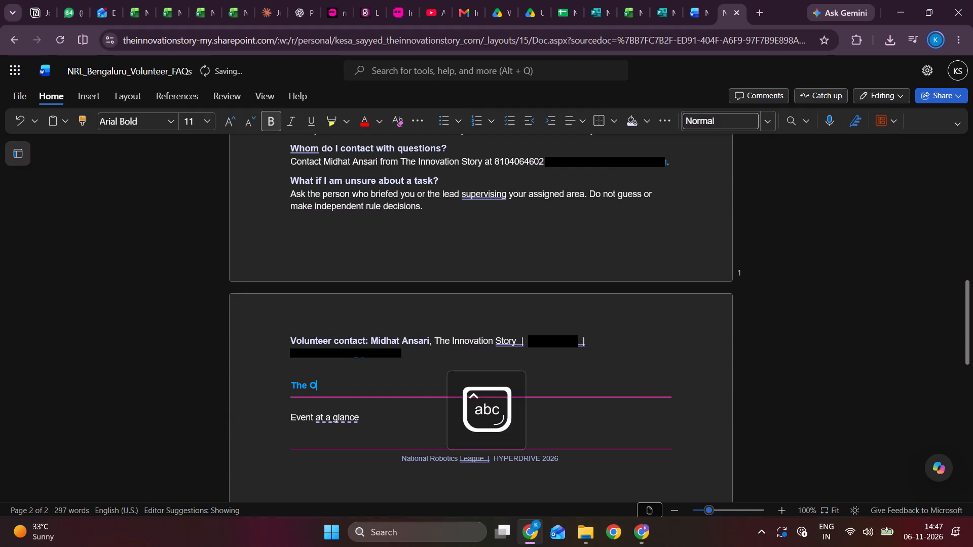
type("RIENT")
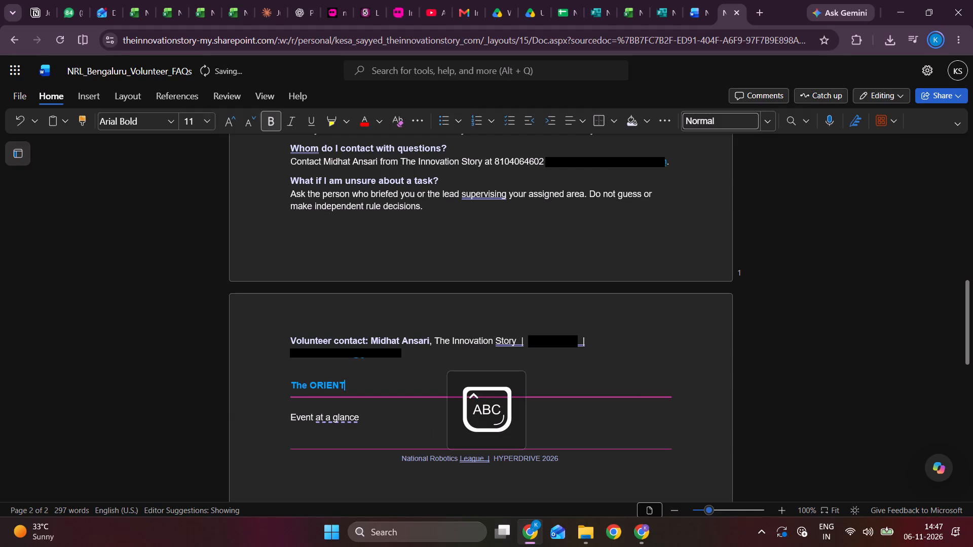
key("BackSpace")
key("BackSpace")
key("BackSpace")
key("BackSpace")
key("BackSpace")
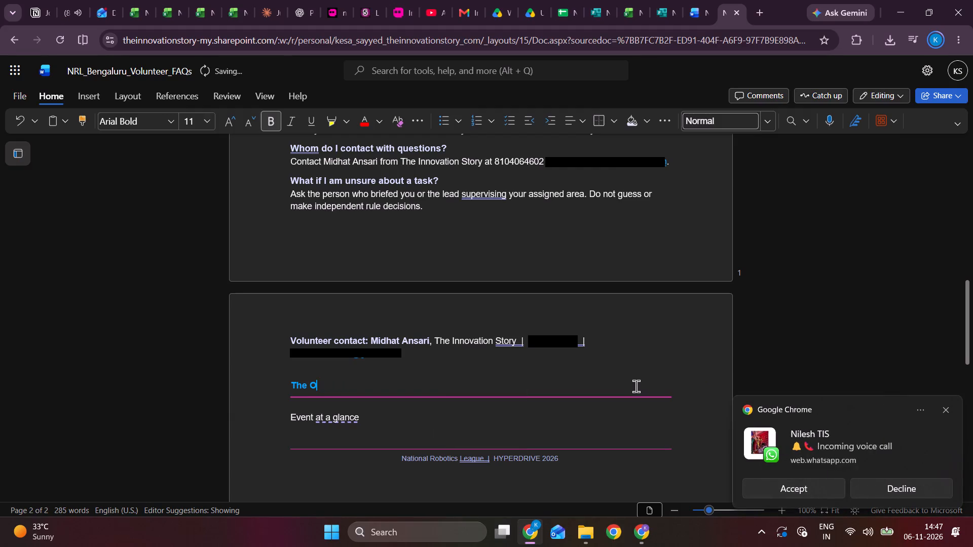
type("RIWN")
key("BackSpace")
key("BackSpace")
key("BackSpace")
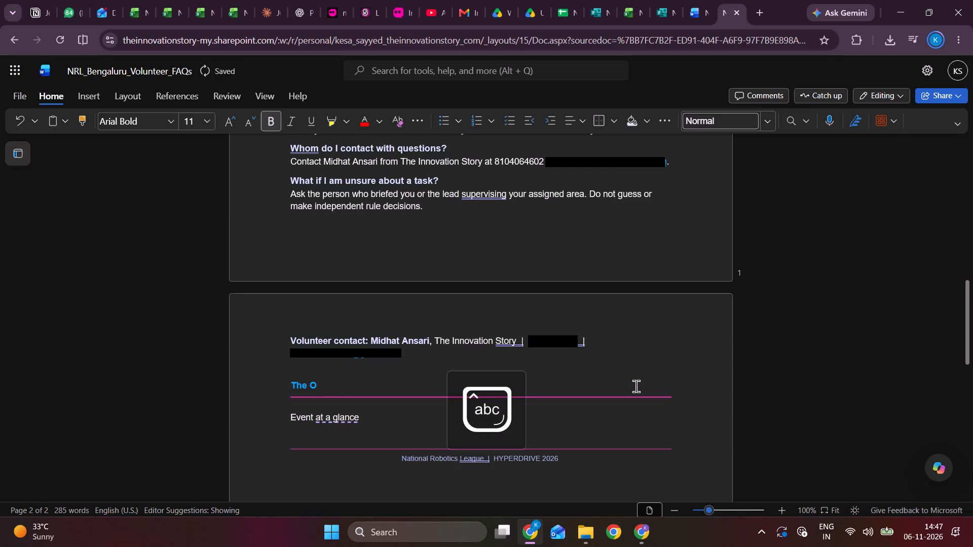
type("rin")
key("BackSpace")
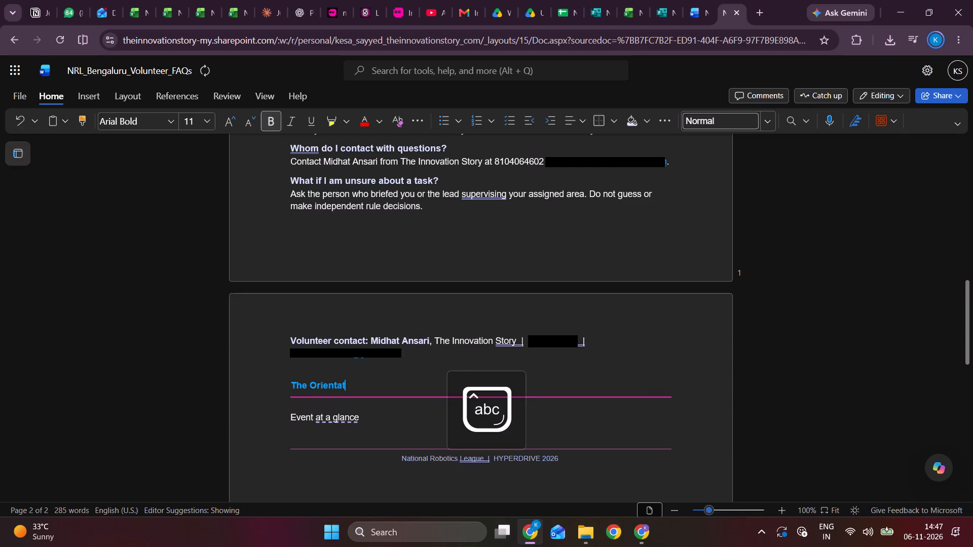
type("ess")
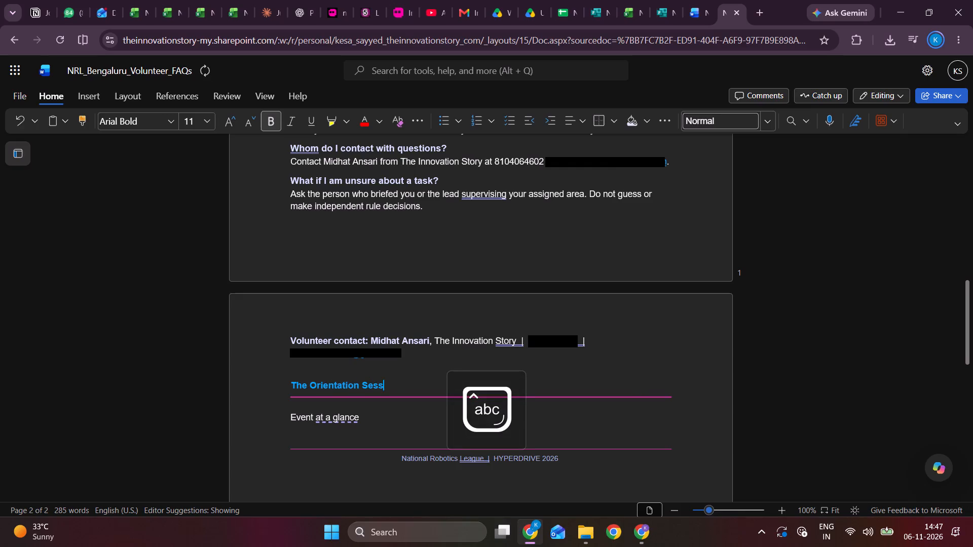
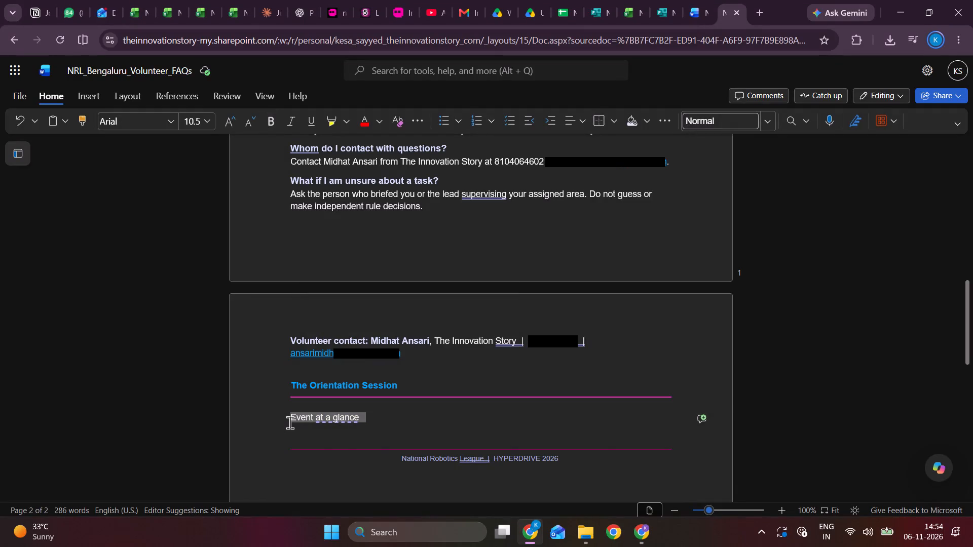
Add a line below the meeting link on page two and paste a copy of the "The Orientation Session" heading there.
scroll(414, 466, "down", 2)
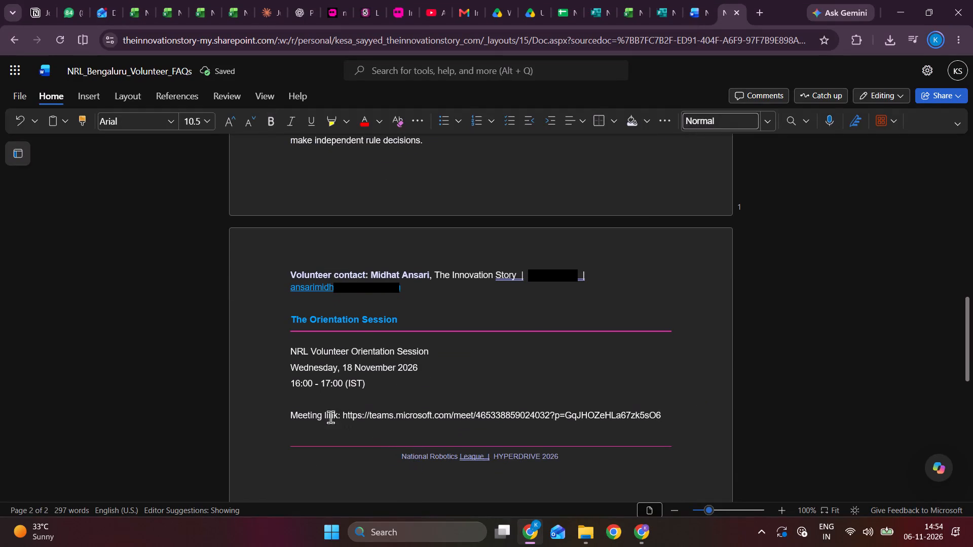
left_click(302, 403)
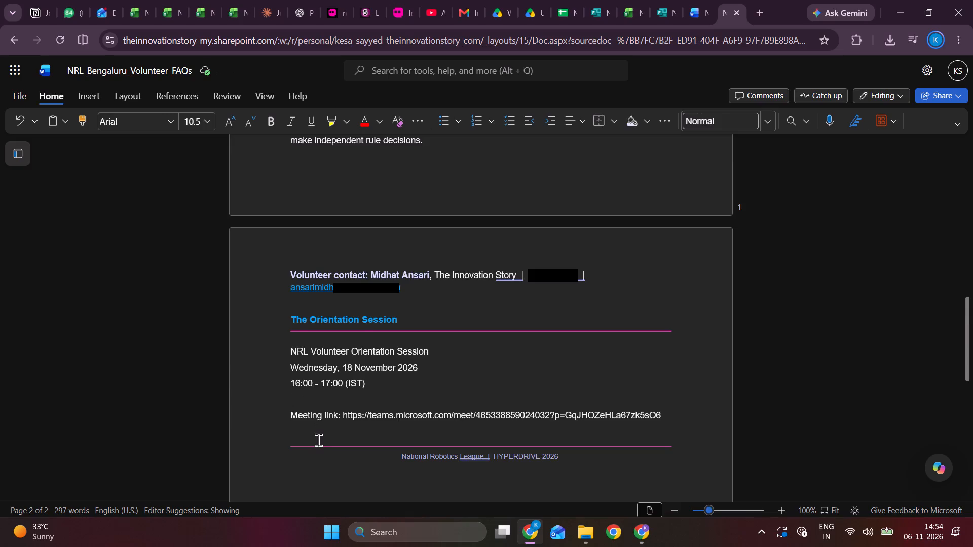
scroll(318, 440, "down", 1)
scroll(318, 440, "up", 1)
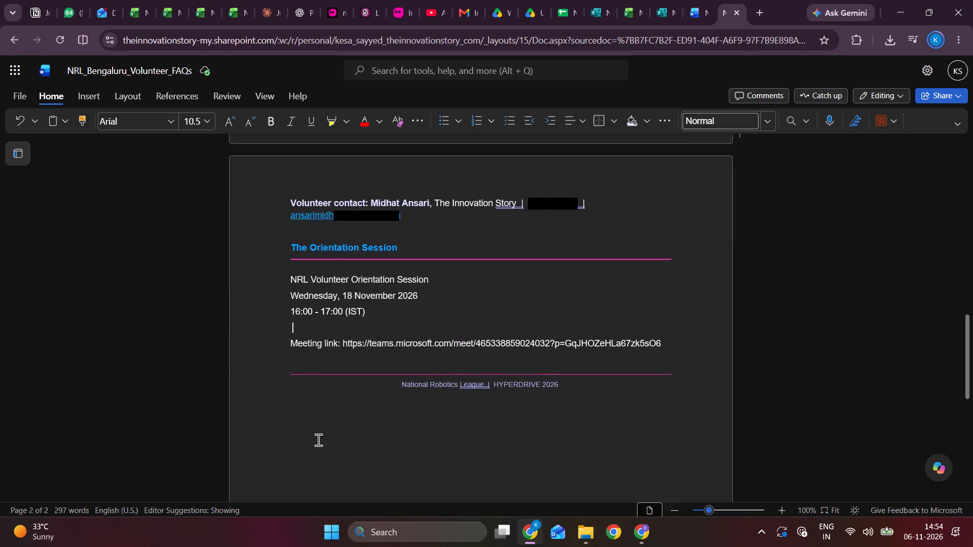
scroll(318, 440, "up", 1)
left_click(328, 369)
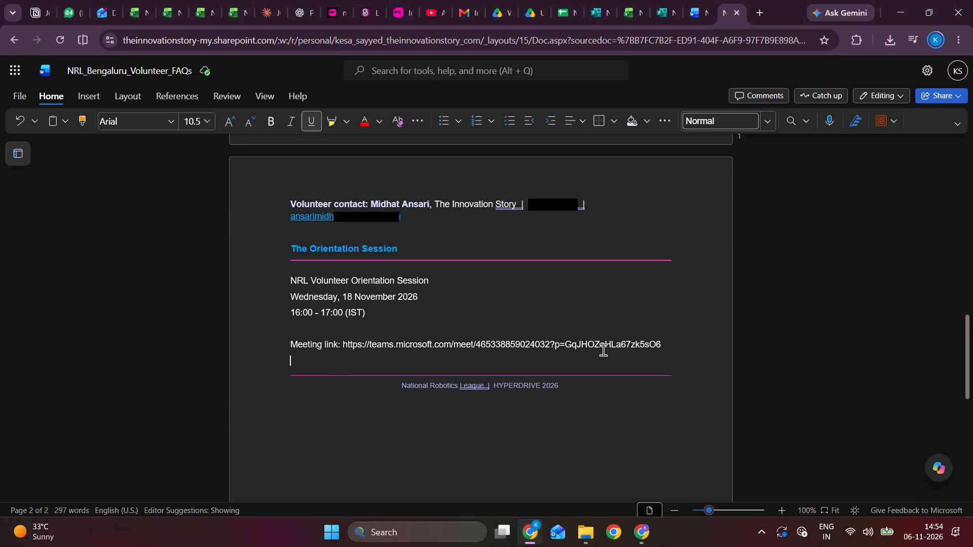
key("shift+Return")
left_click_drag(408, 250, 292, 249)
key("ctrl+c")
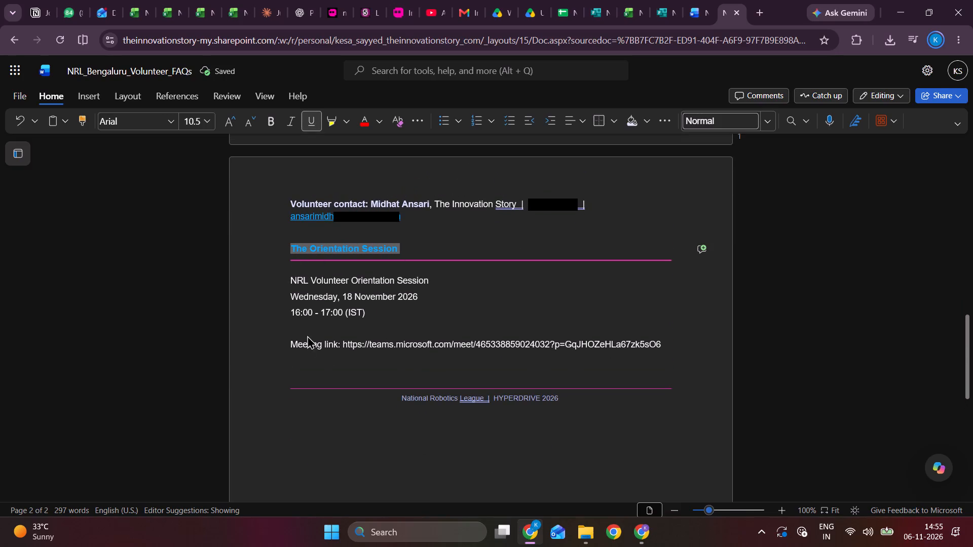
left_click(309, 375)
left_click(316, 375)
left_click(316, 375)
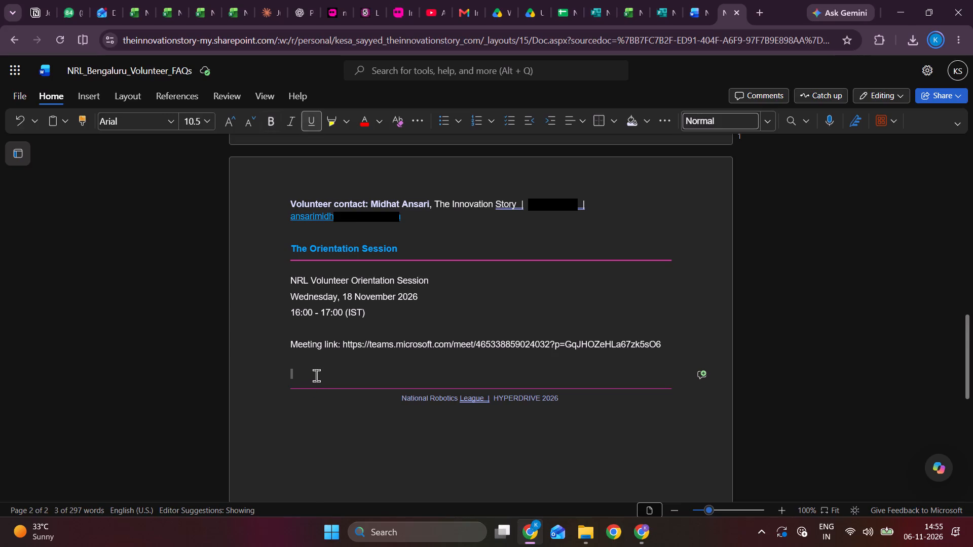
key("ctrl+v")
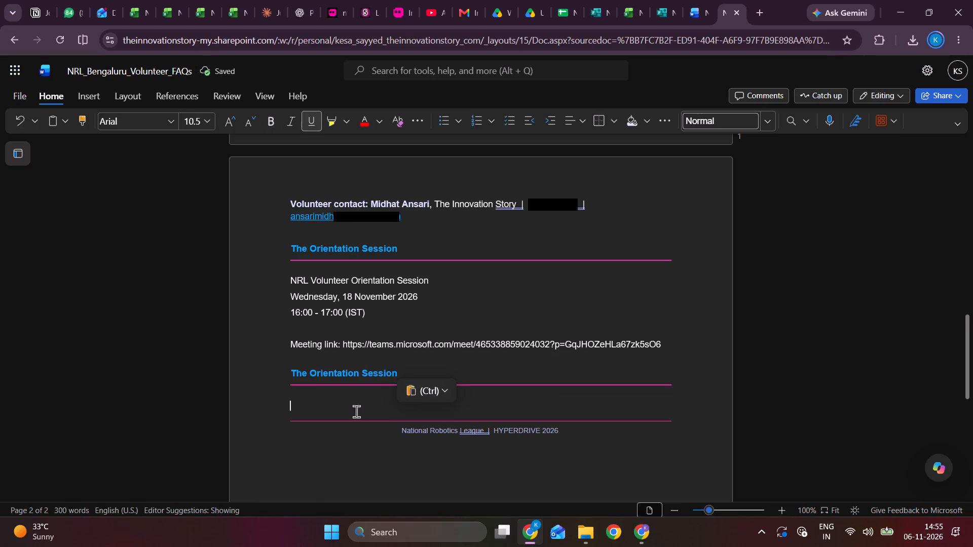
Remove the empty line under the duplicate "The Orientation Session" heading below the meeting link and clear that heading's text.
key("BackSpace")
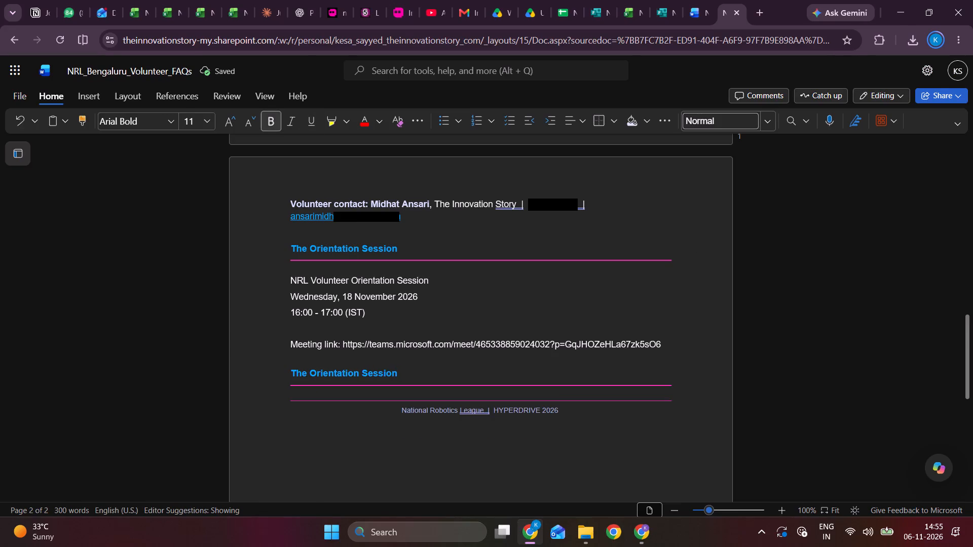
key("BackSpace")
key("BackSpace")
key("BackSpace")
key("BackSpace")
key("BackSpace")
key("BackSpace")
key("BackSpace")
key("BackSpace")
key("BackSpace")
key("BackSpace")
key("BackSpace")
key("BackSpace")
key("BackSpace")
key("BackSpace")
key("BackSpace")
key("BackSpace")
key("BackSpace")
key("BackSpace")
key("BackSpace")
key("BackSpace")
key("BackSpace")
key("BackSpace")
key("BackSpace")
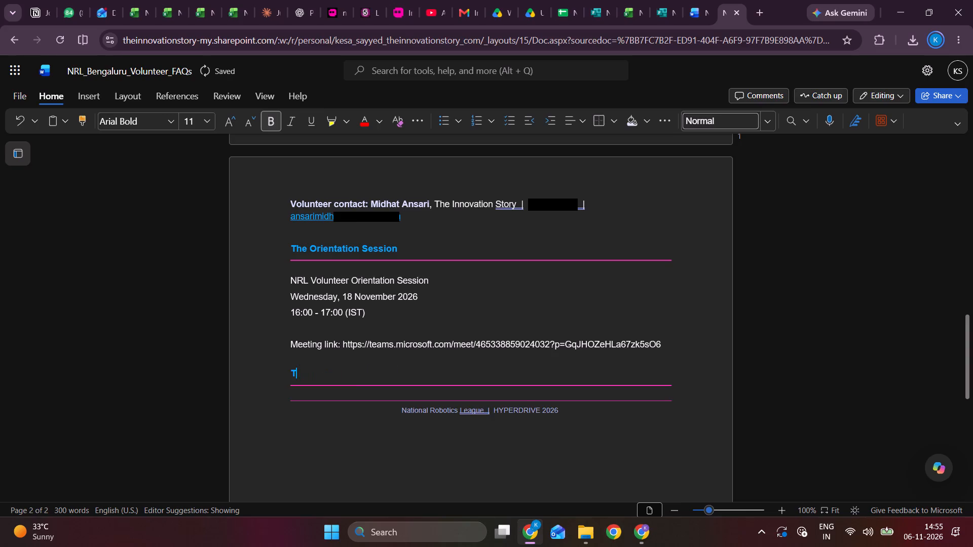
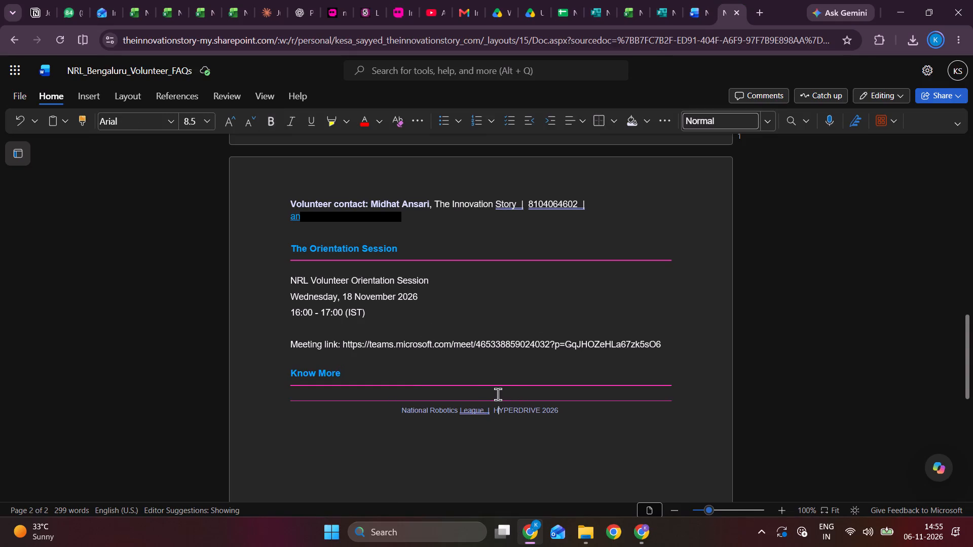
Copy the "The Orientation Session" heading with the text beneath it, and select the "Know More" heading below the meeting link for replacement.
left_click(689, 386)
left_click_drag(292, 251, 427, 306)
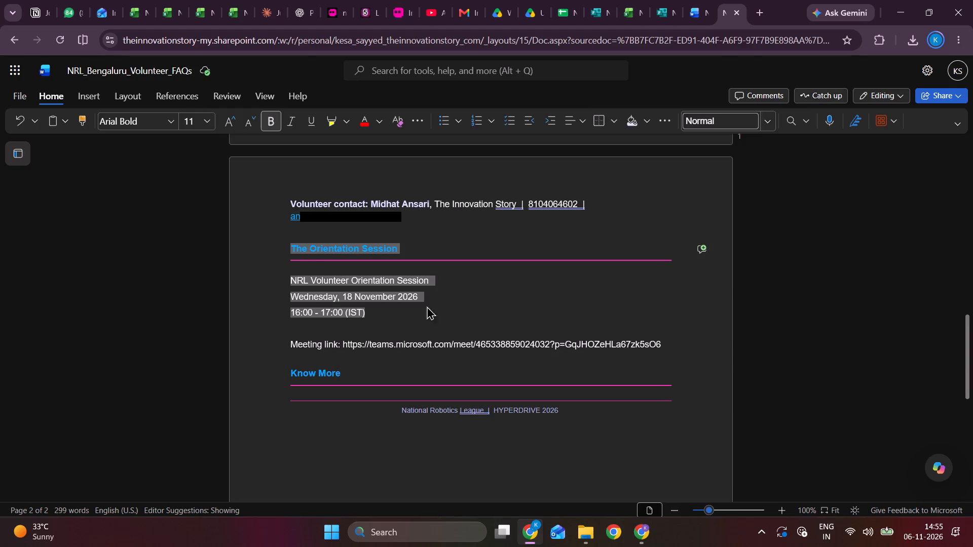
left_click_drag(427, 306, 446, 276)
key("ctrl+c")
left_click_drag(291, 366, 632, 380)
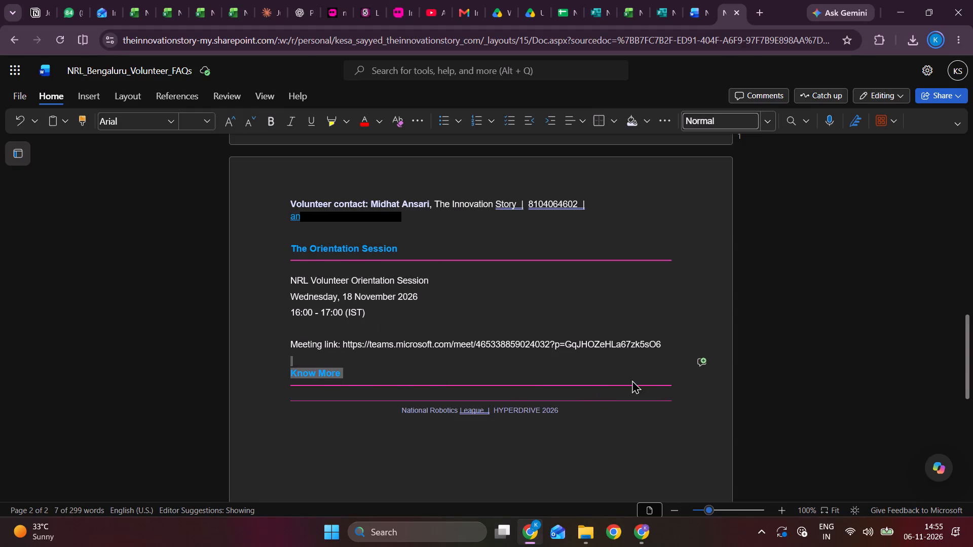
Remove the "Know More" heading and its underline below the meeting link on page two.
left_click_drag(632, 380, 676, 384)
key("ctrl+v")
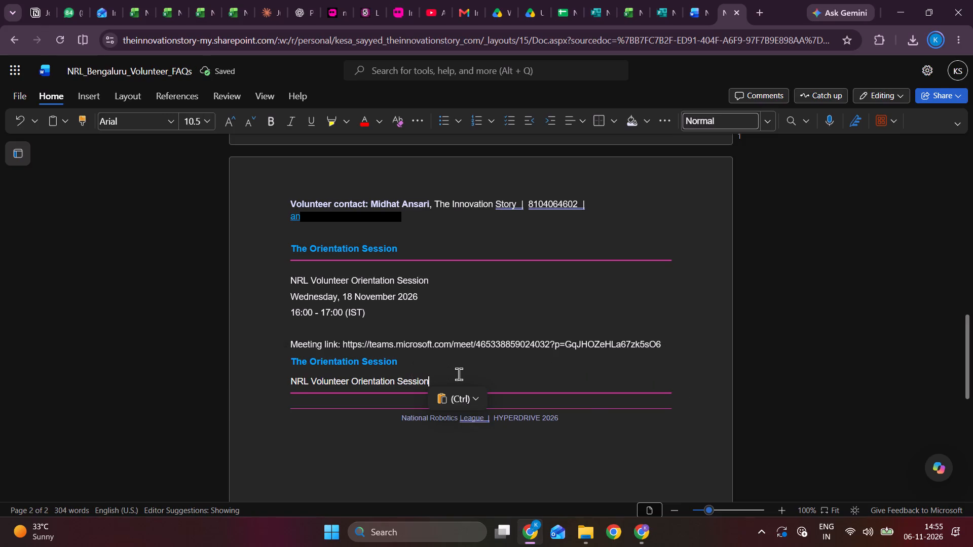
key("ctrl+z")
key("Return")
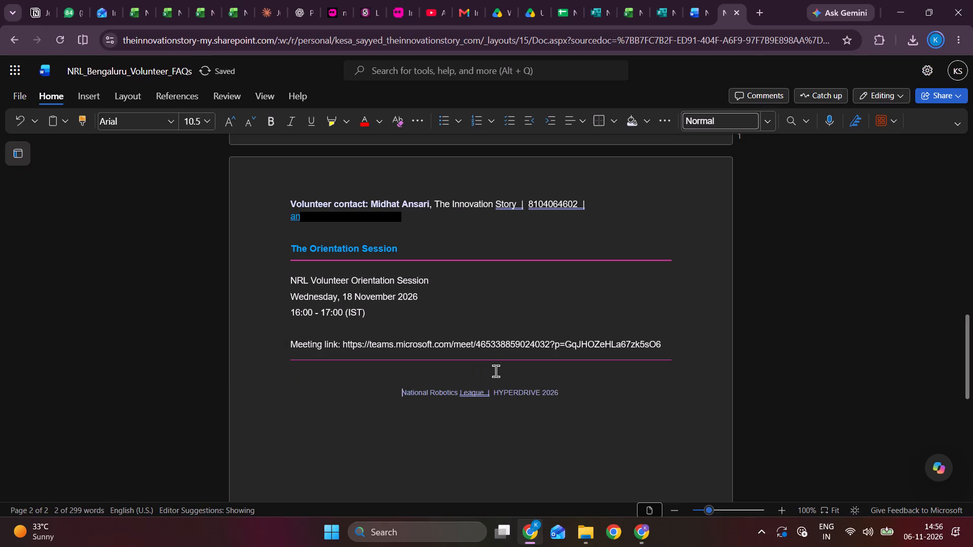
Add two blank lines after the meeting link, and copy "The Orientation Session" heading together with the "NRL Volunteer Orientation Session" line.
left_click(678, 346)
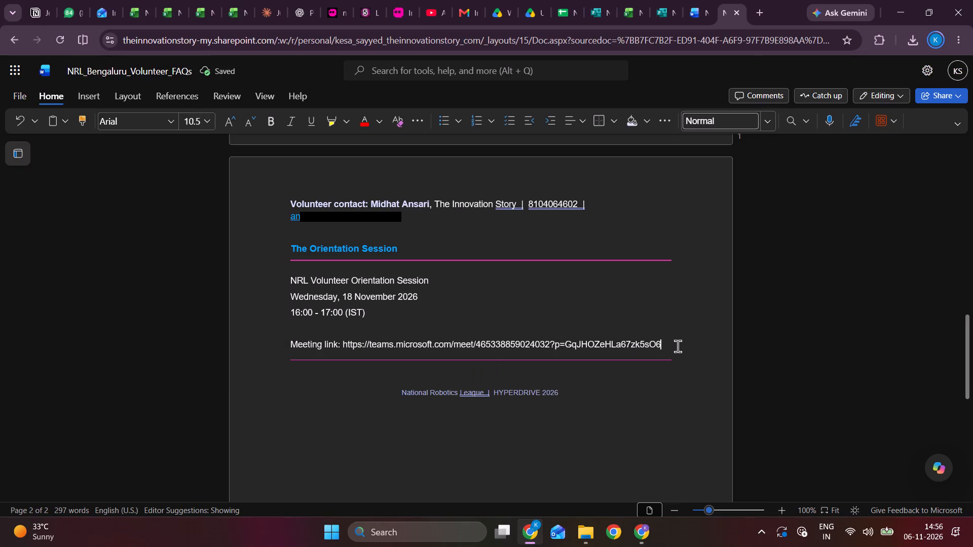
key("Return")
key("Return")
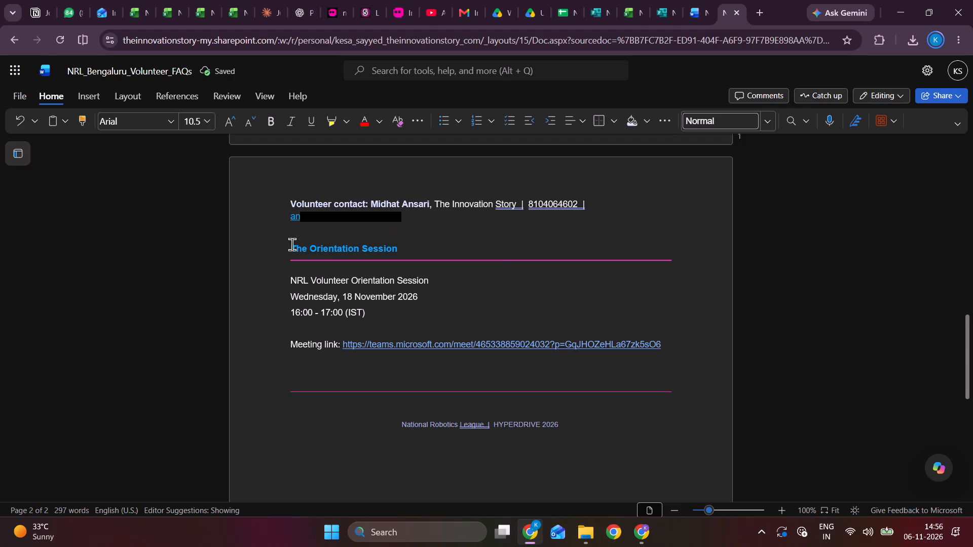
left_click_drag(292, 244, 570, 279)
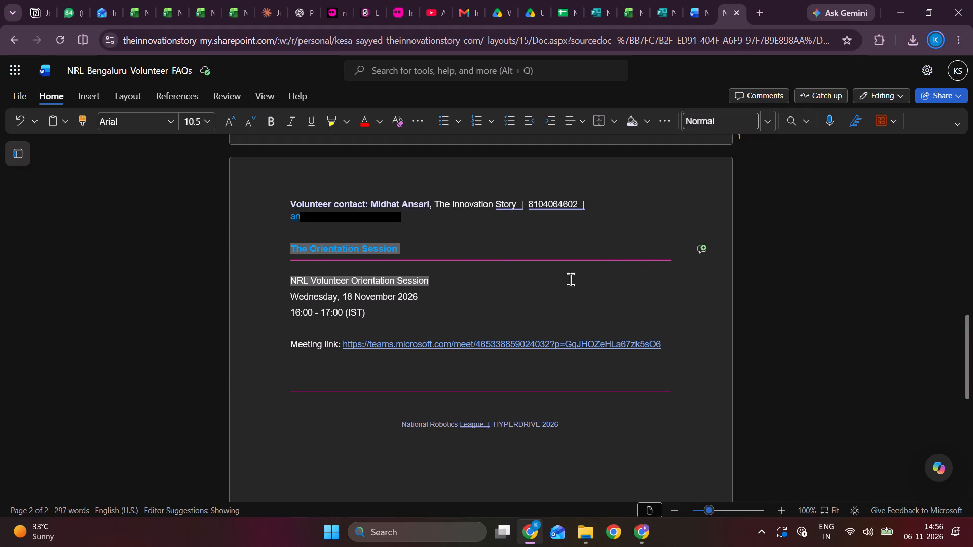
left_click_drag(570, 279, 574, 284)
key("ctrl+c")
Paste the copied "The Orientation Session" heading and "NRL Volunteer Orientation Session" line below the meeting link on page two.
left_click(400, 370)
key("ctrl+v")
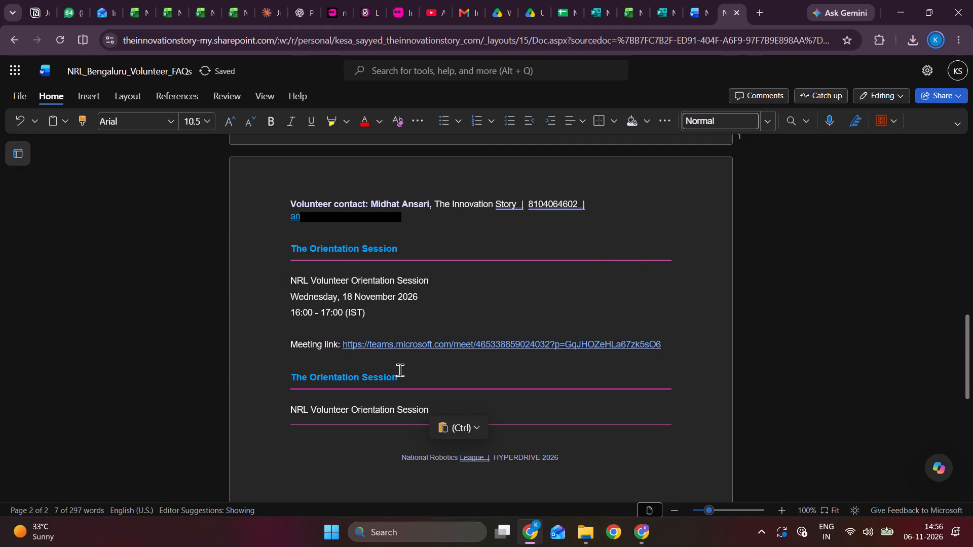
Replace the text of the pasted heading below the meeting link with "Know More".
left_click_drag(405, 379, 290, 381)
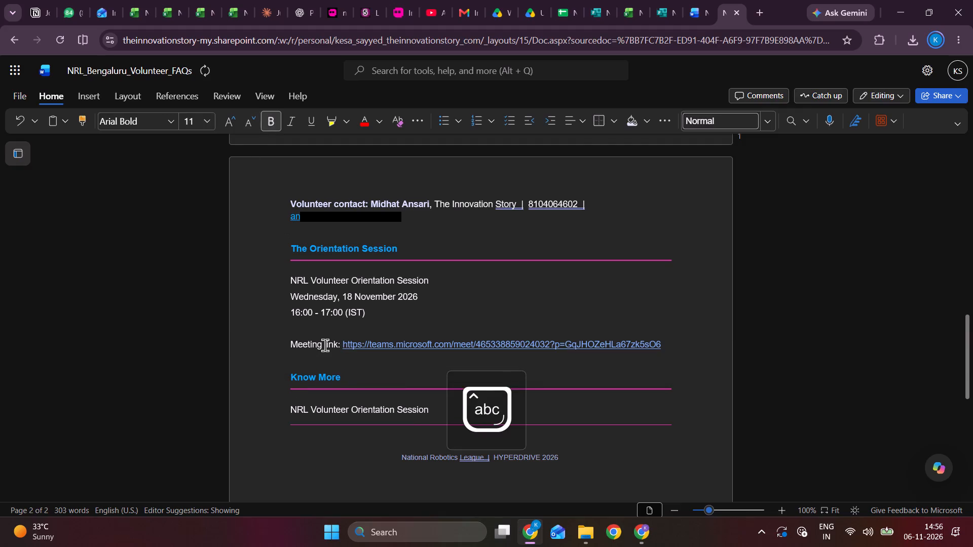
Replace the "Know More" heading text below the meeting link with a new title beginning "Explo".
key("BackSpace")
key("BackSpace")
key("BackSpace")
key("BackSpace")
key("BackSpace")
key("BackSpace")
key("BackSpace")
key("BackSpace")
key("BackSpace")
key("BackSpace")
key("BackSpace")
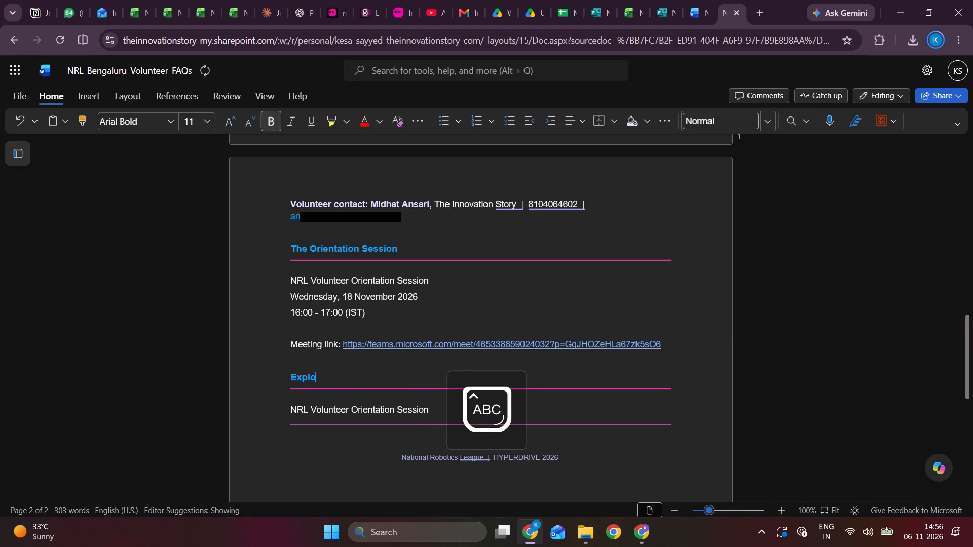
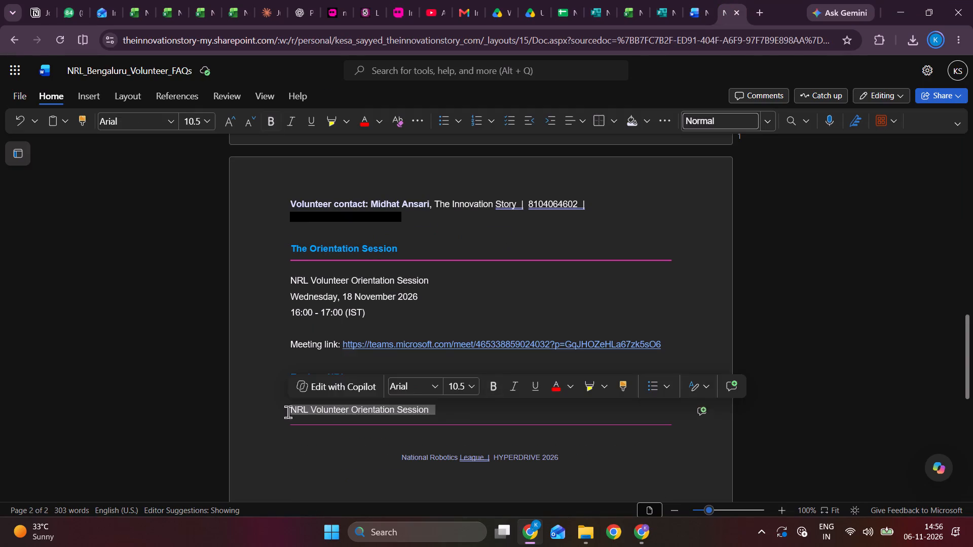
Replace the "NRL Volunteer Orientation Session" line under "Explore NRL" with the copied game theme, website, highlights and Instagram list, removing the trailing blank line.
key("ctrl+v")
key("BackSpace")
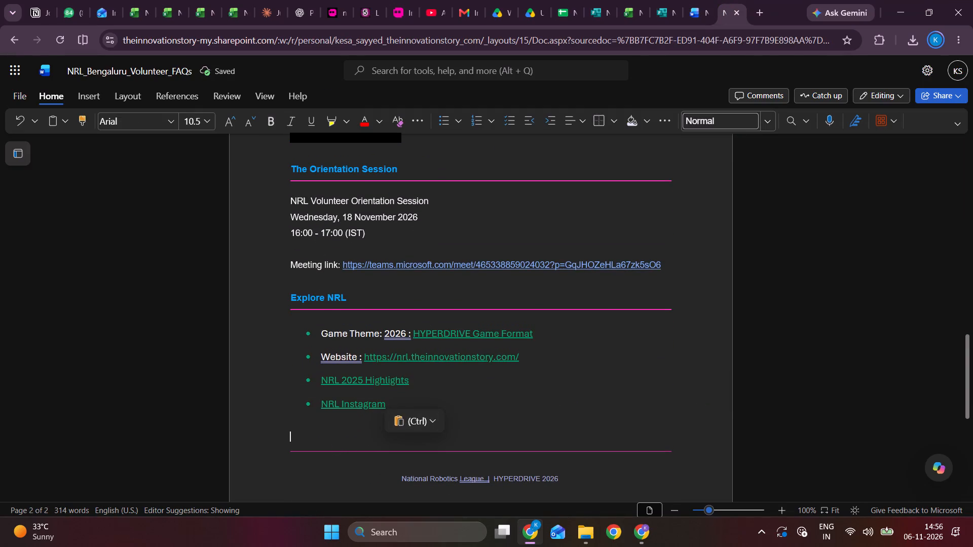
key("BackSpace")
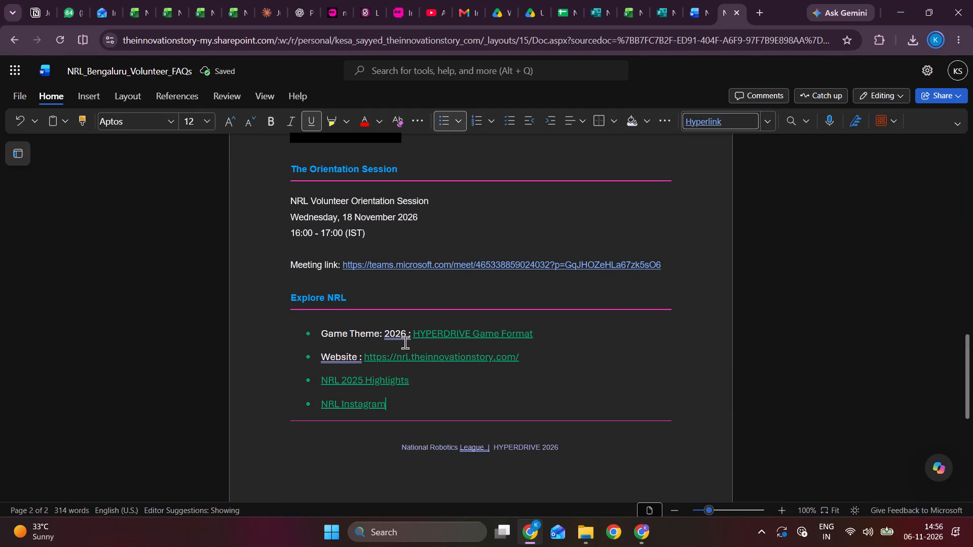
Recolour the "Explore NRL" list from the "HYPERDRIVE Game Format" link through "NRL Instagram" to a lighter shade of the blue theme colour.
left_click_drag(413, 333, 414, 360)
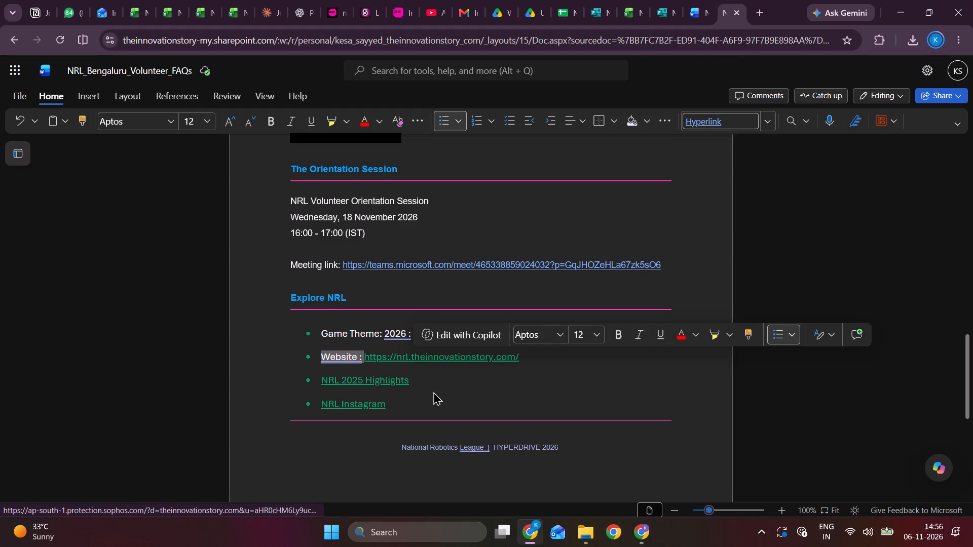
left_click(433, 392)
left_click_drag(414, 336, 528, 344)
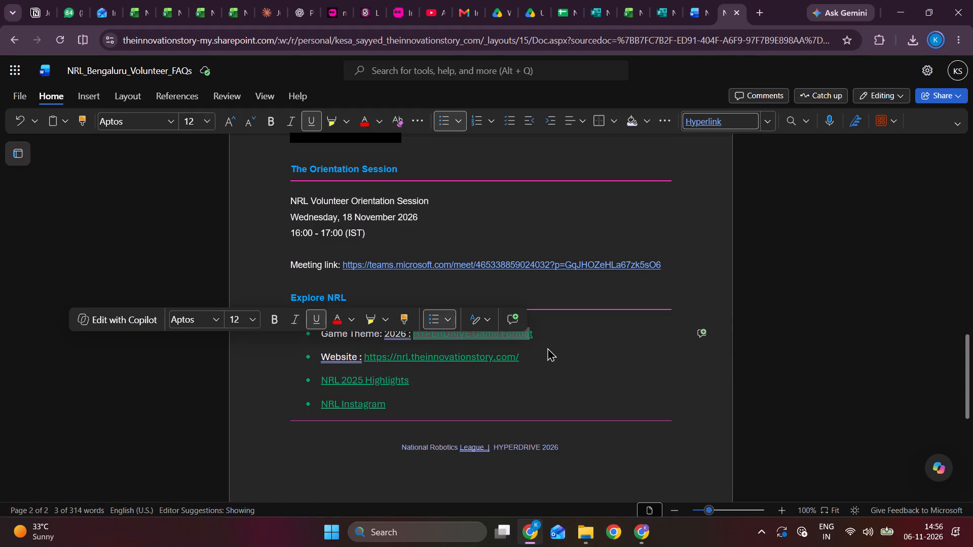
left_click(547, 346)
left_click_drag(547, 342, 345, 407)
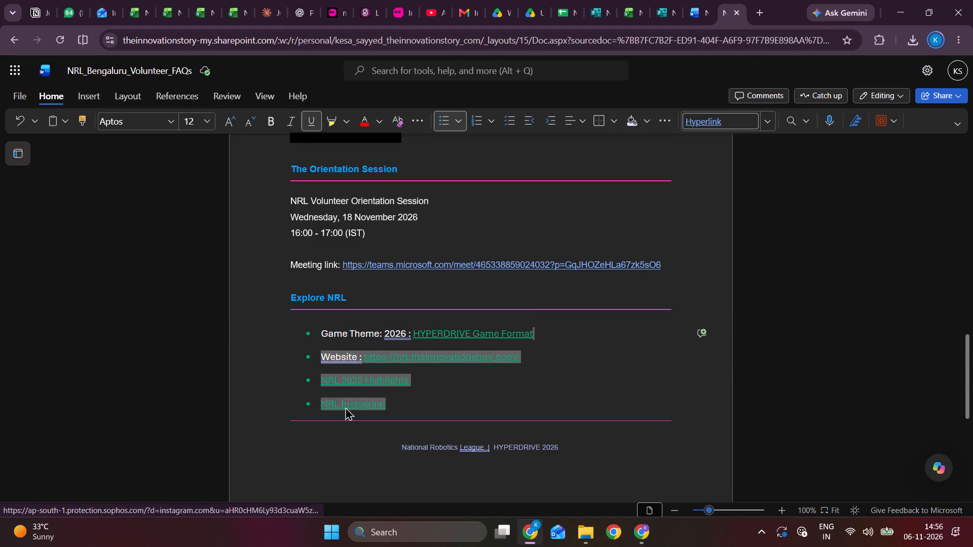
left_click_drag(345, 407, 305, 407)
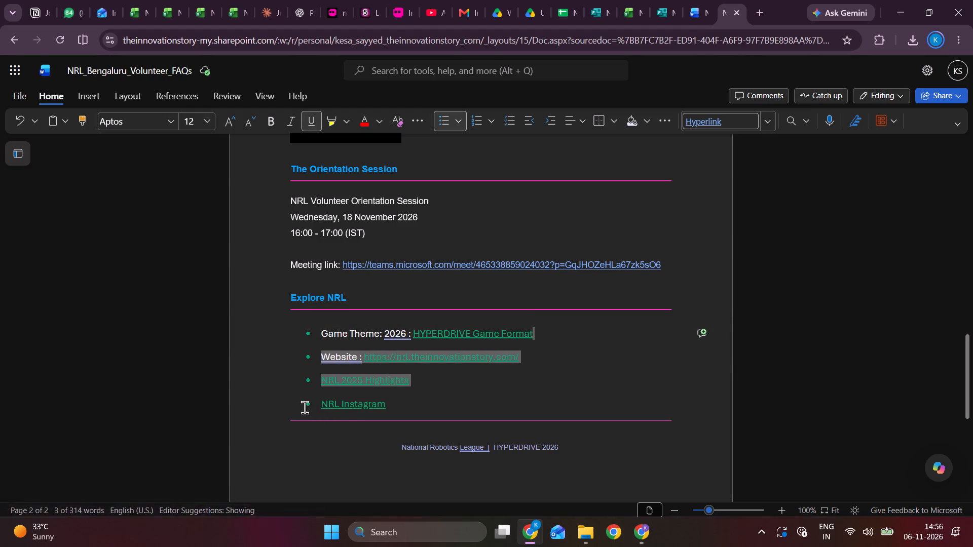
left_click(343, 454)
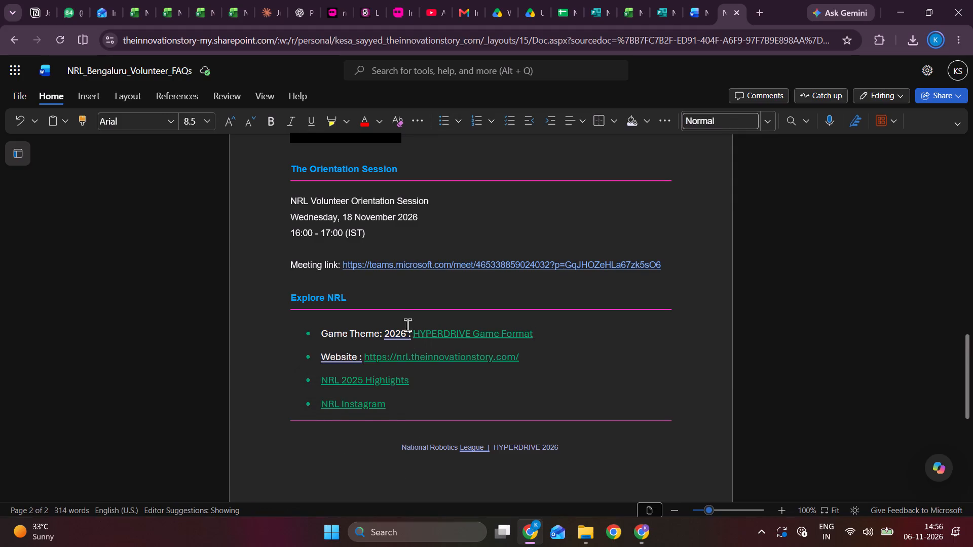
left_click_drag(411, 326, 468, 409)
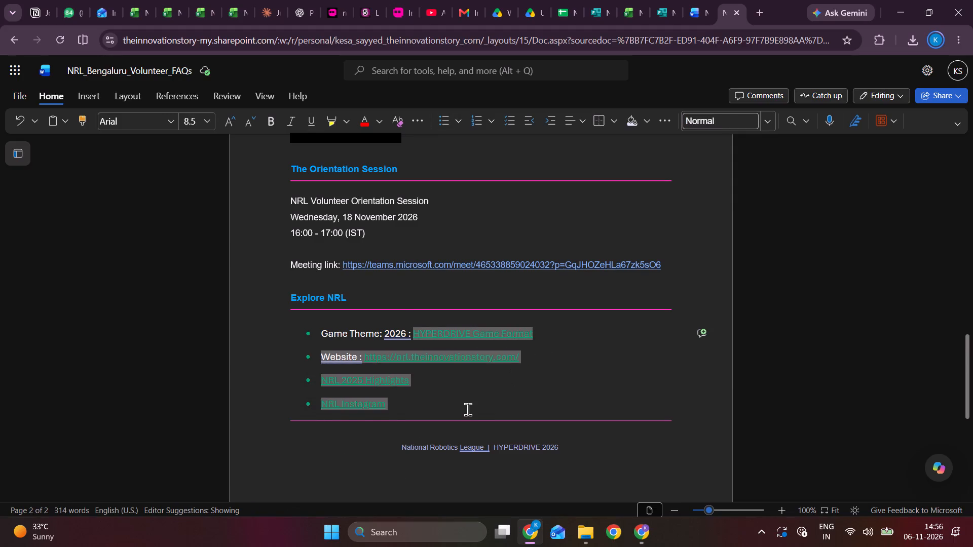
left_click_drag(468, 409, 468, 408)
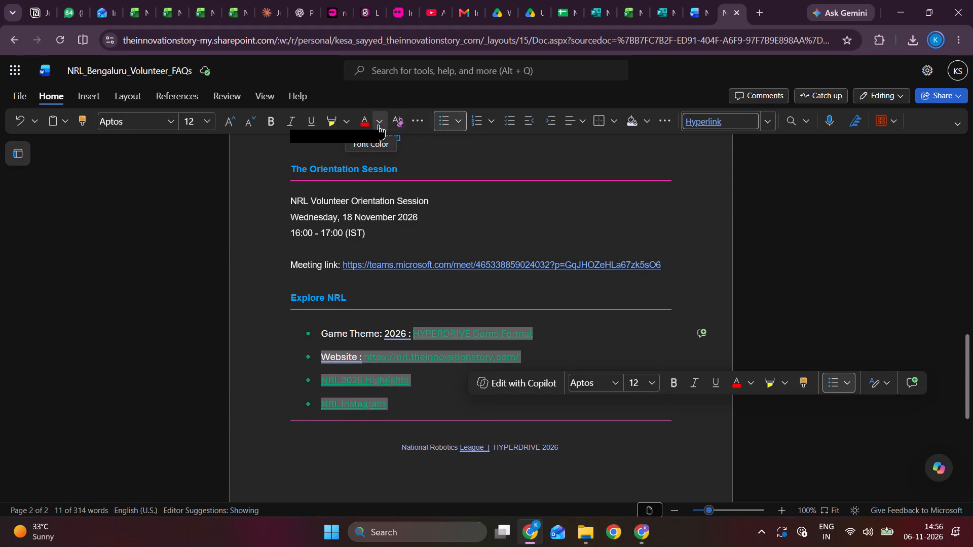
left_click(378, 124)
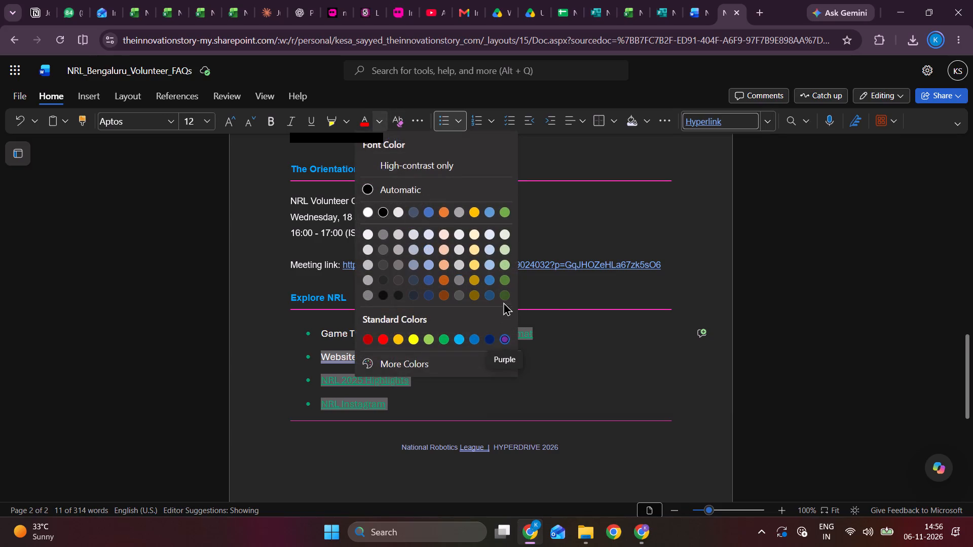
left_click(429, 267)
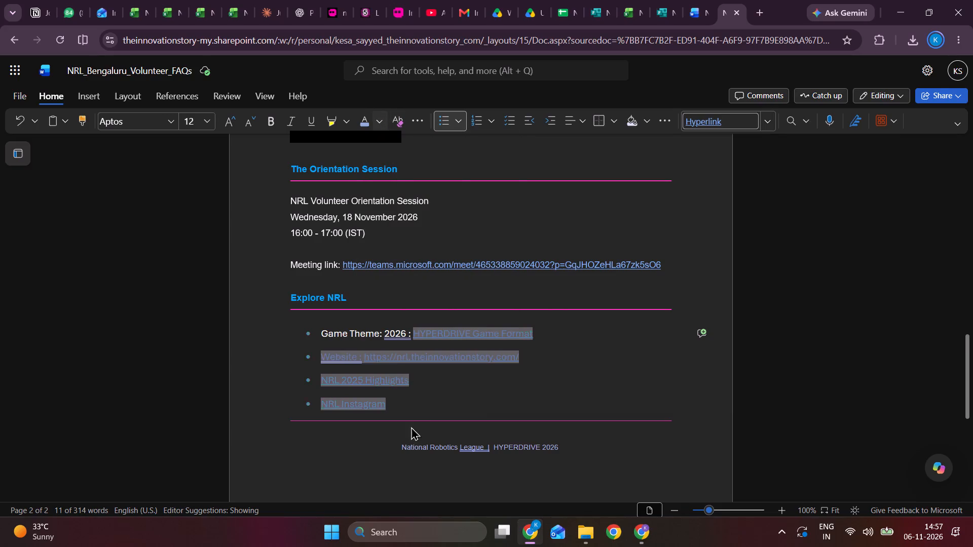
left_click(418, 403)
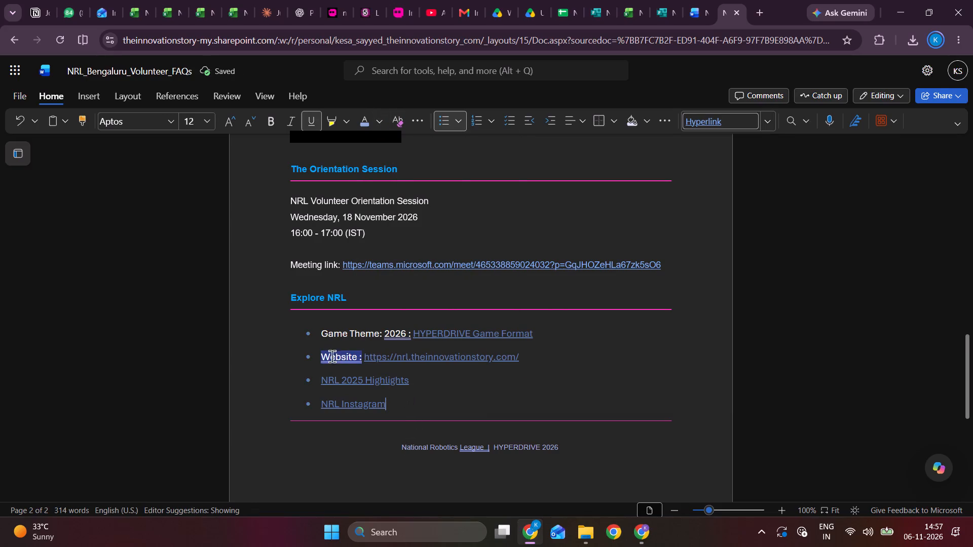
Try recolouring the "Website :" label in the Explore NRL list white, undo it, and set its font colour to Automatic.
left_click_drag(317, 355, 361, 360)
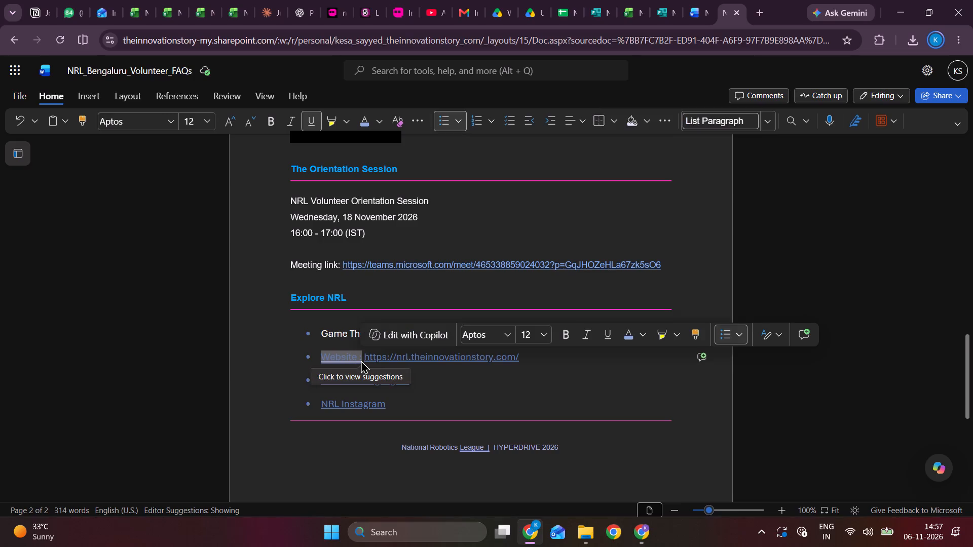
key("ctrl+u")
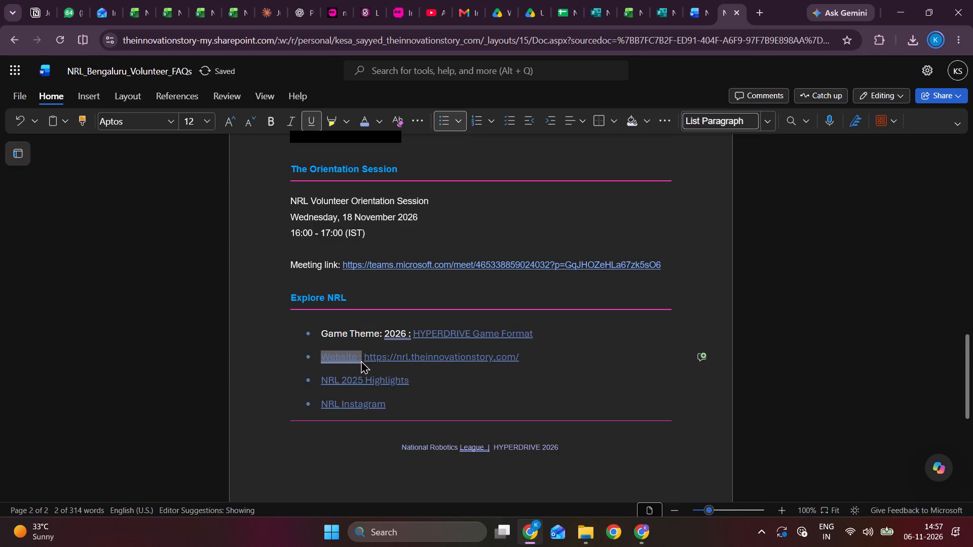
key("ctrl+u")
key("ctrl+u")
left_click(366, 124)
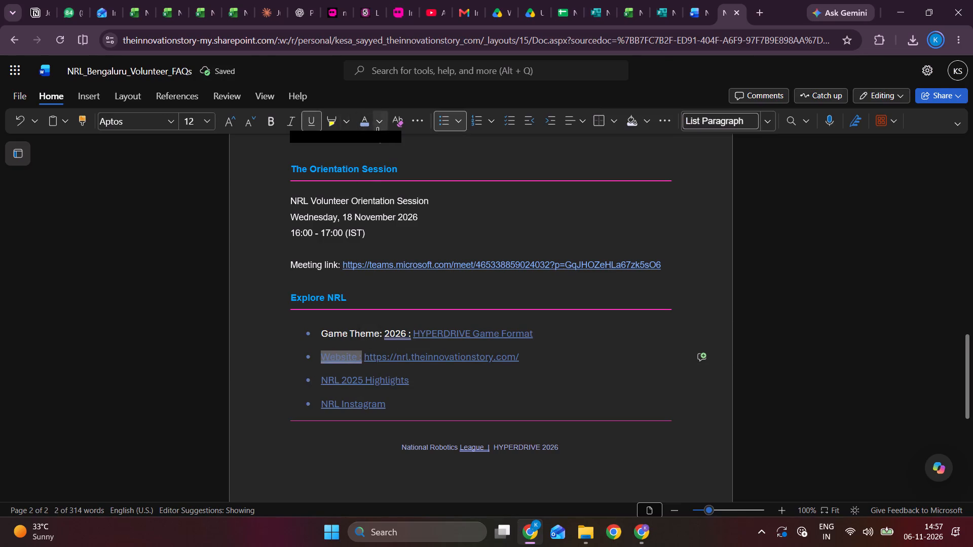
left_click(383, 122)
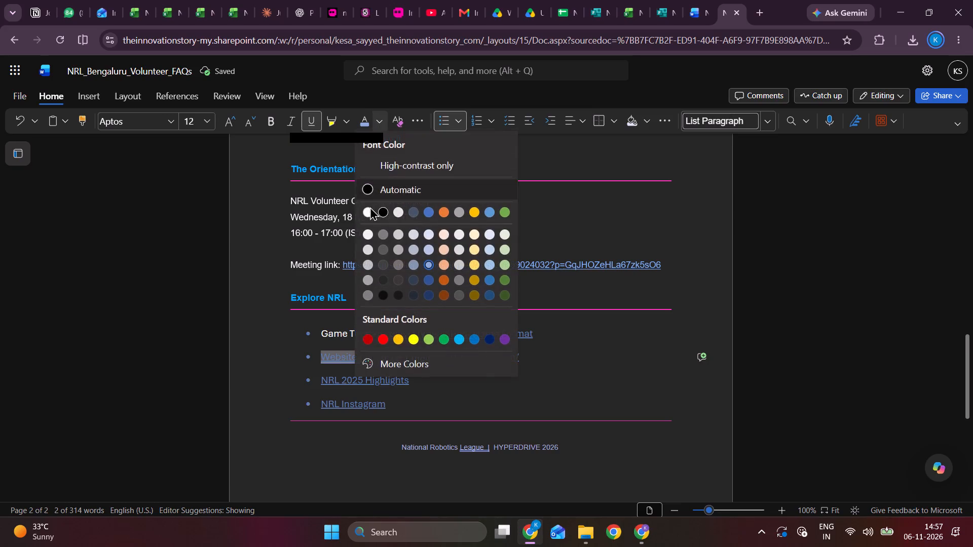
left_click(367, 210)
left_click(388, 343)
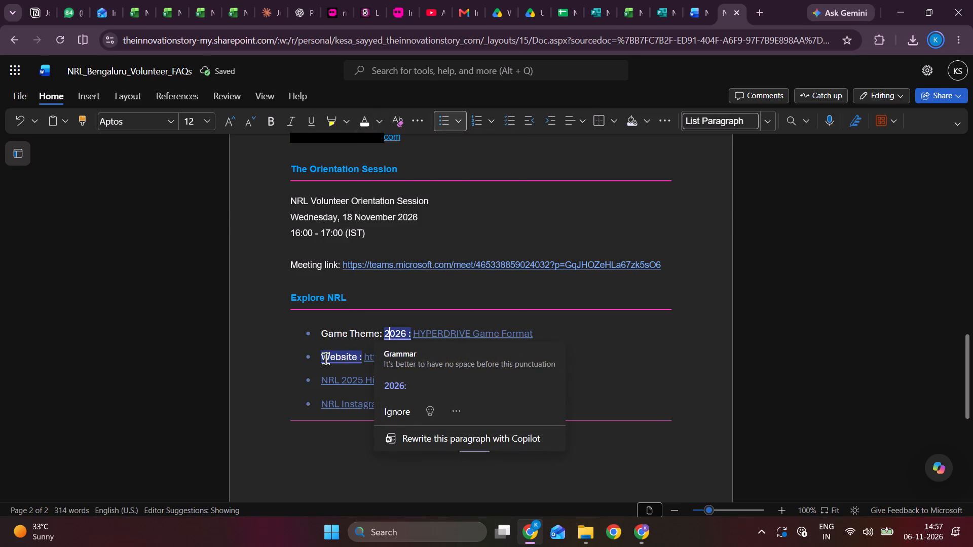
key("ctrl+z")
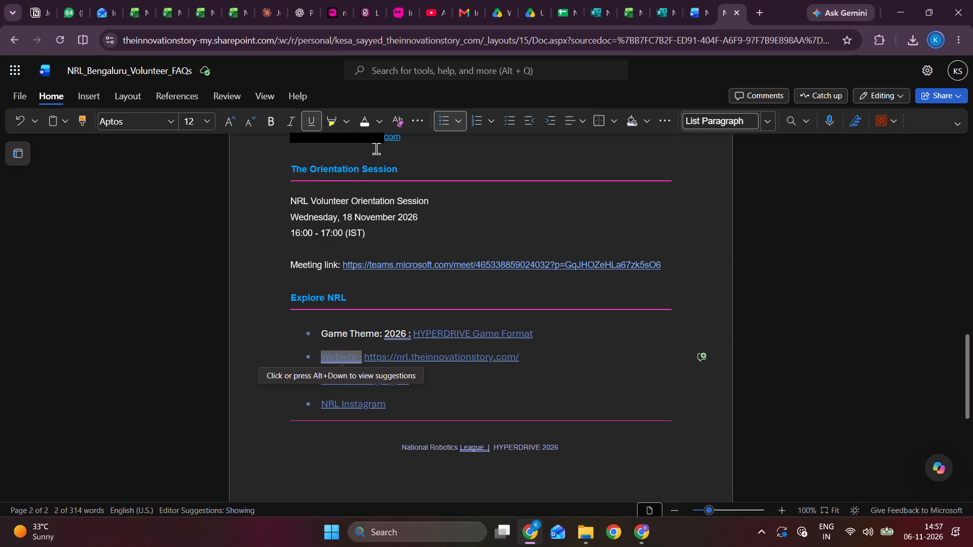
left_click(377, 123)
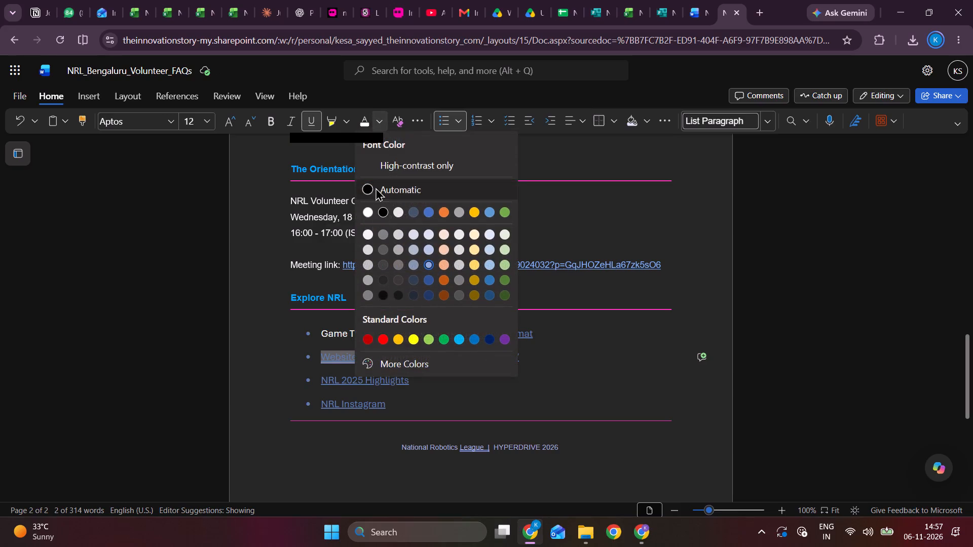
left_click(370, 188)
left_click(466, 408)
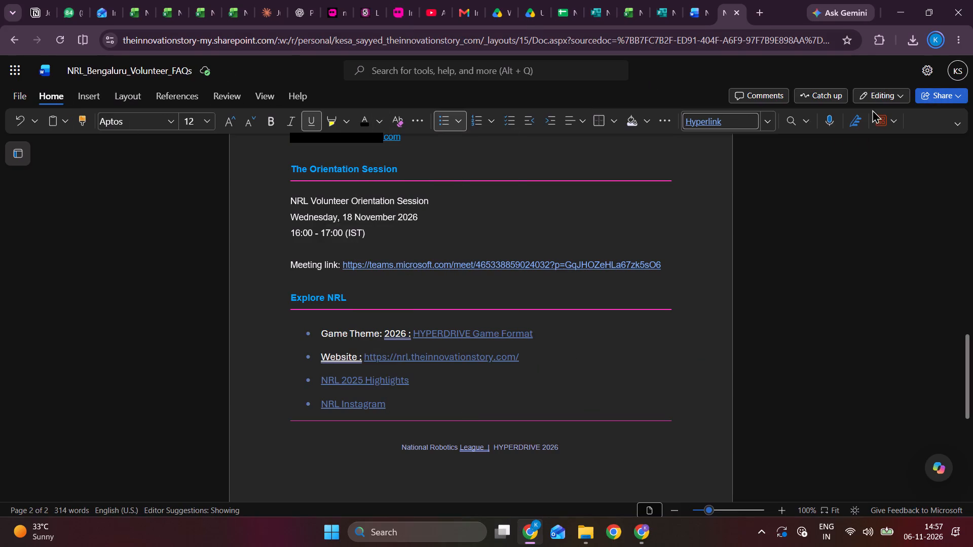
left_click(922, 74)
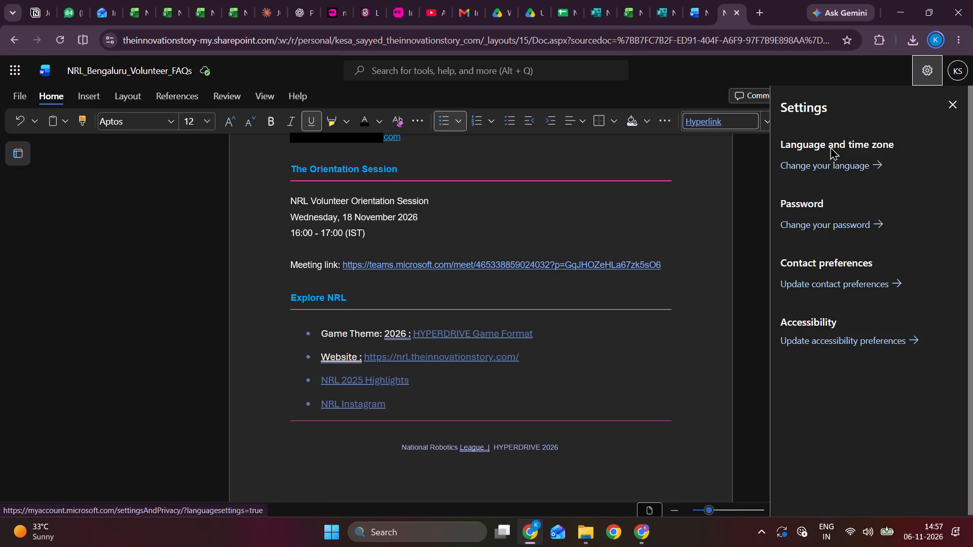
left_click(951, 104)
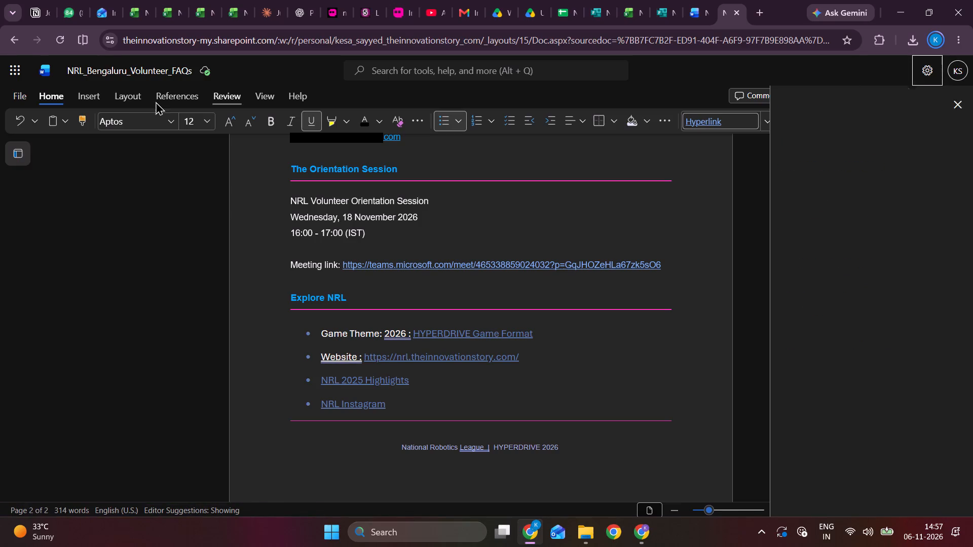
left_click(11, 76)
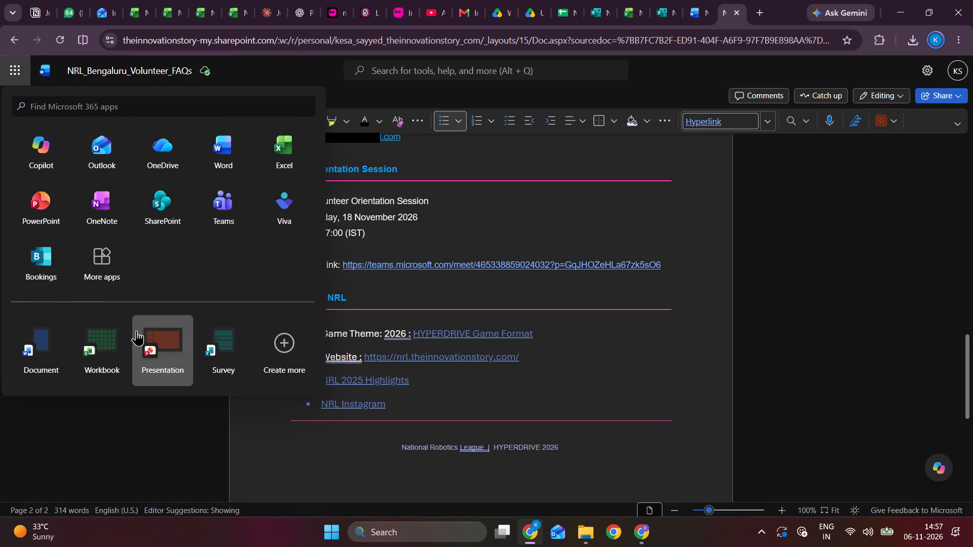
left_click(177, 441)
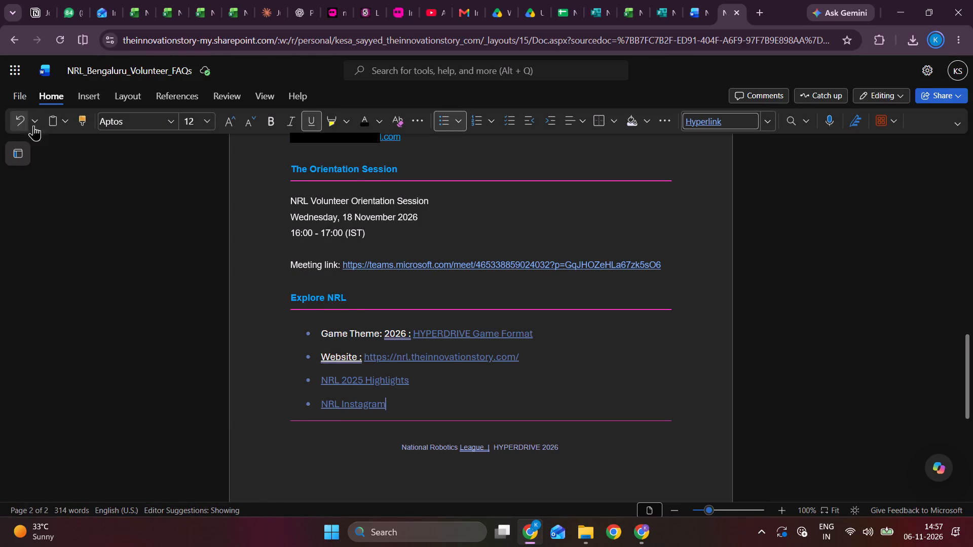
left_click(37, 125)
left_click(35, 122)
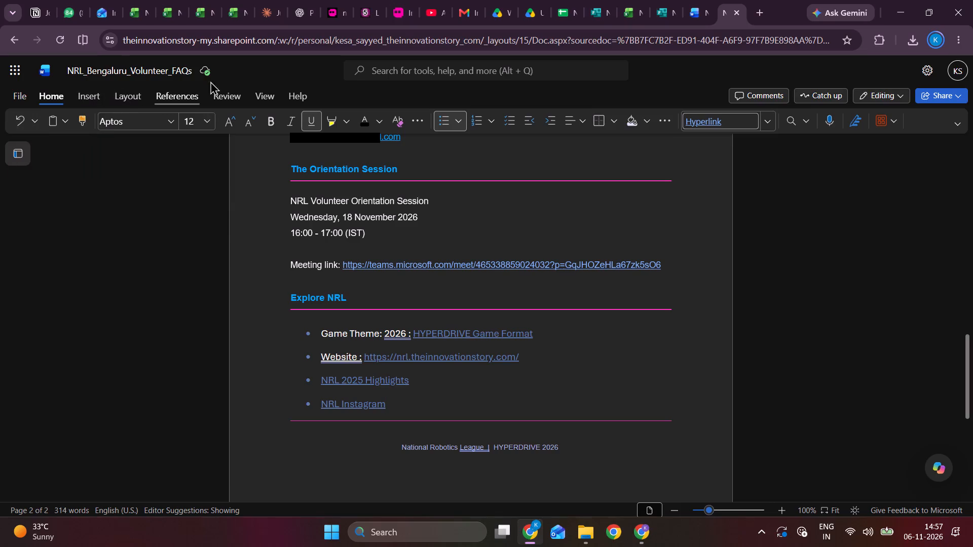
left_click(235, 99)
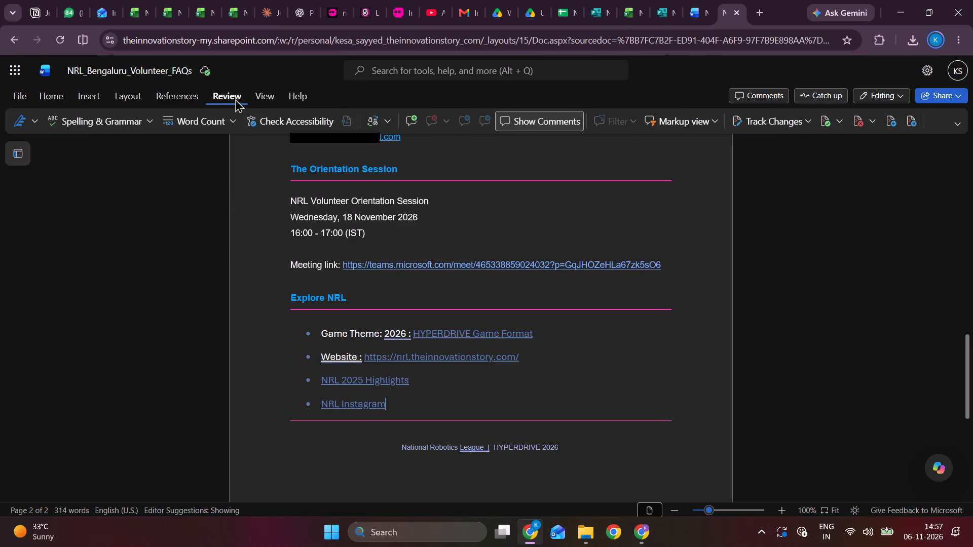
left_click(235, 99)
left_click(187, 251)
Examine how the Explore NRL text colours look in the print preview of page two, without printing.
key("ctrl+p")
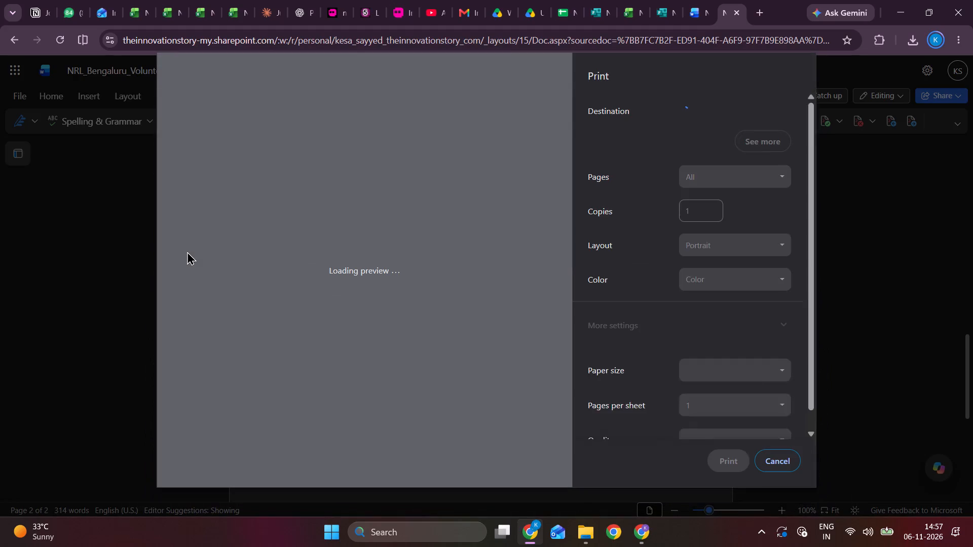
scroll(251, 268, "down", 7)
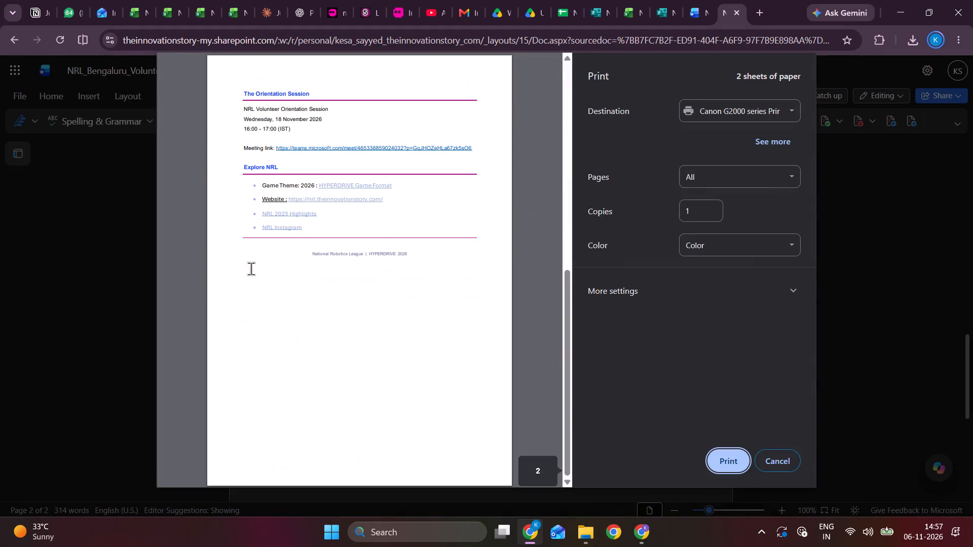
left_click(776, 457)
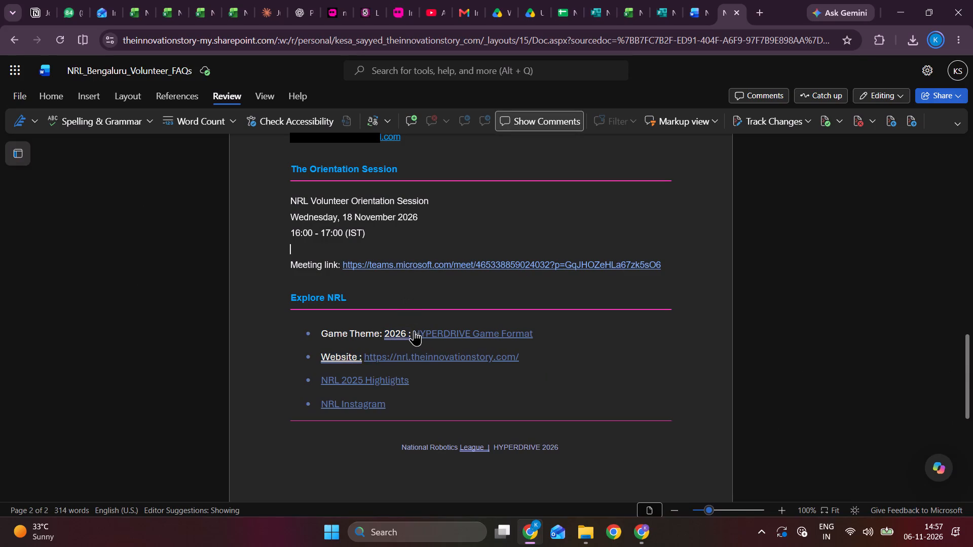
Set the font colour of the Explore NRL links, from "HYPERDRIVE Game Format" through "NRL Instagram", to Blue, Accent 5, Darker 25%.
left_click_drag(414, 330, 419, 401)
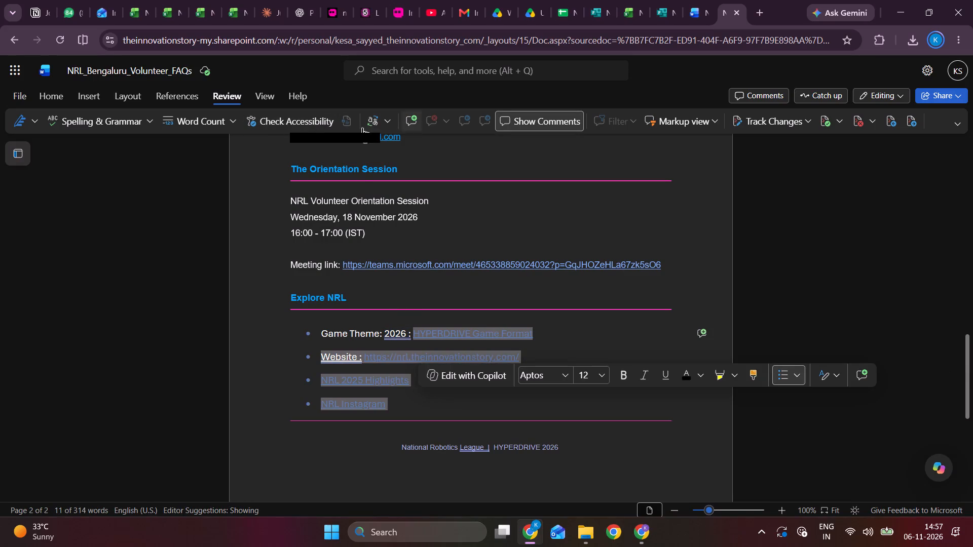
left_click(700, 378)
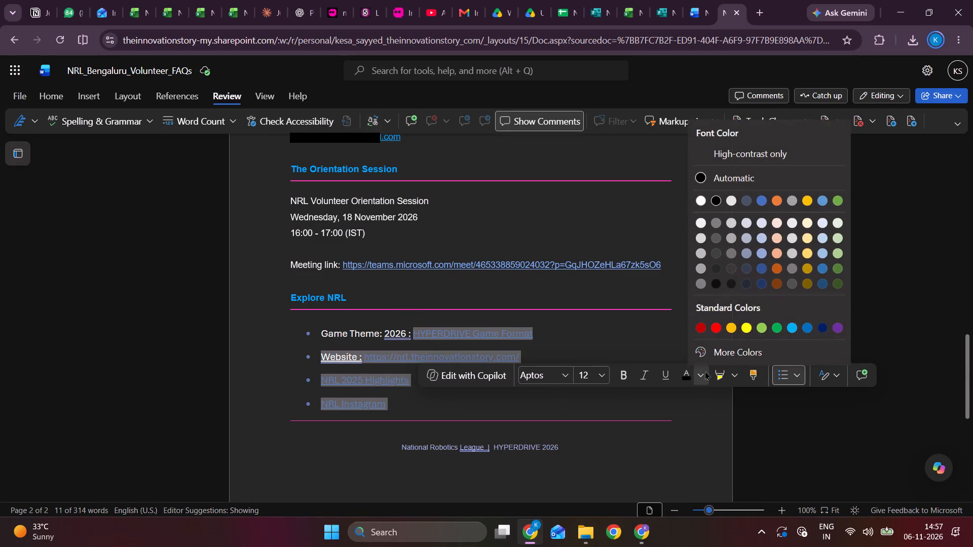
left_click(823, 270)
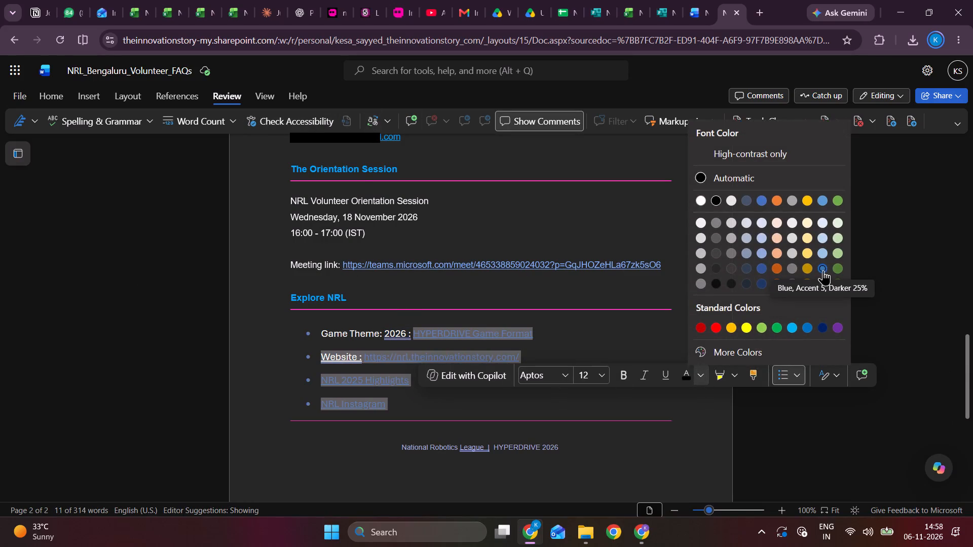
left_click(688, 423)
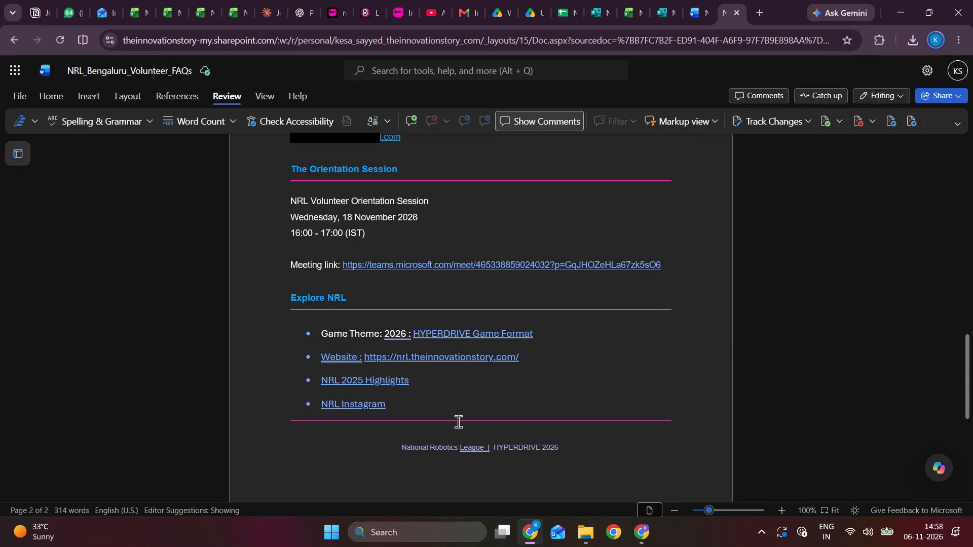
Remove the underline from the "Website :" label in the Explore NRL list and set its font colour to Automatic.
left_click_drag(362, 361, 319, 358)
key("ctrl+u")
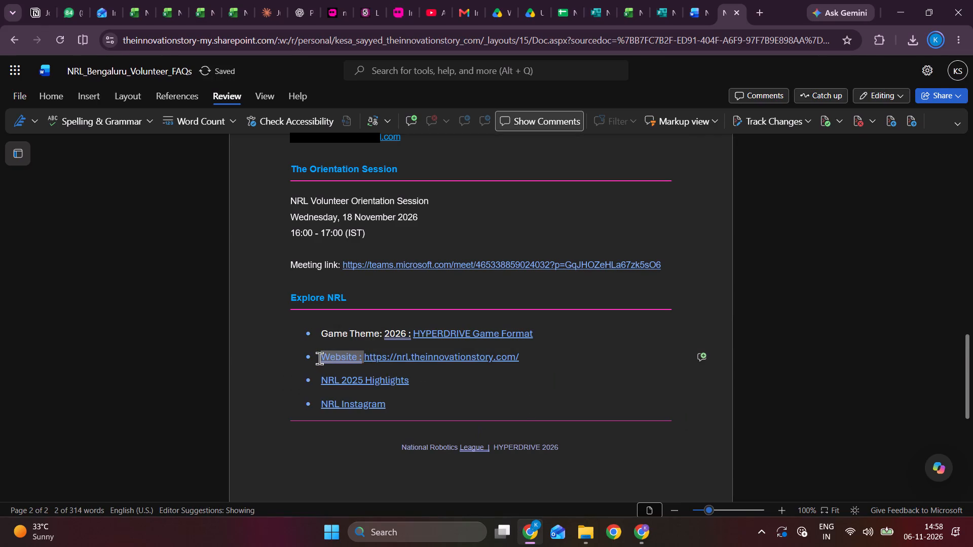
left_click(50, 91)
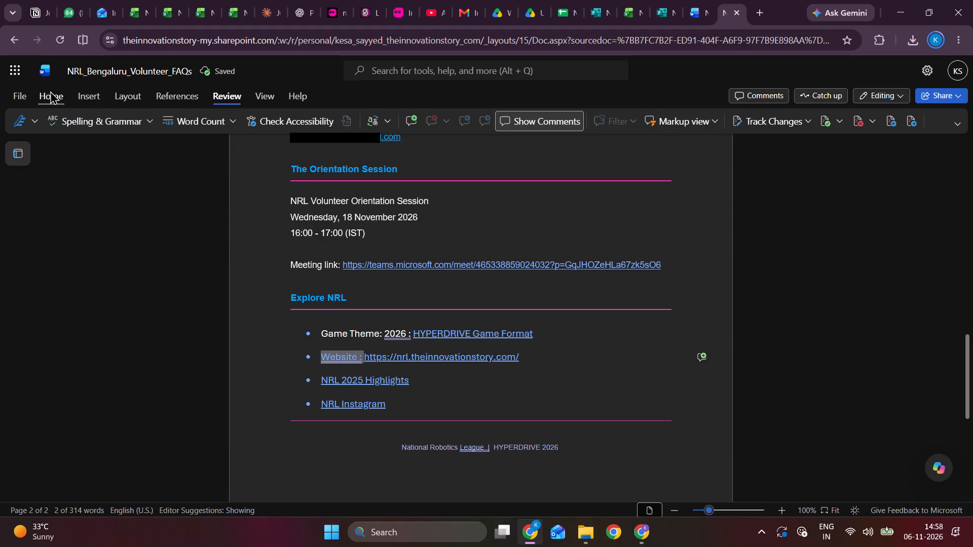
left_click(380, 126)
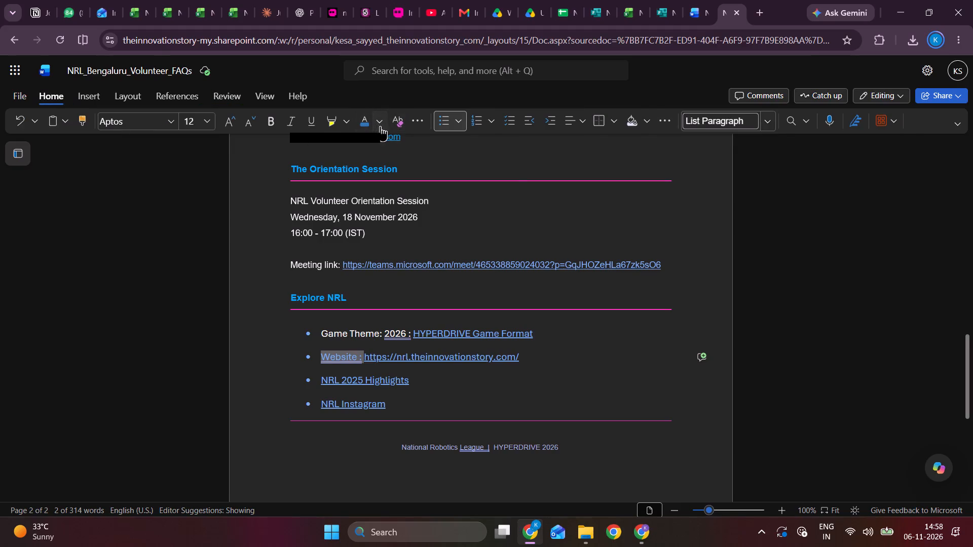
left_click(367, 214)
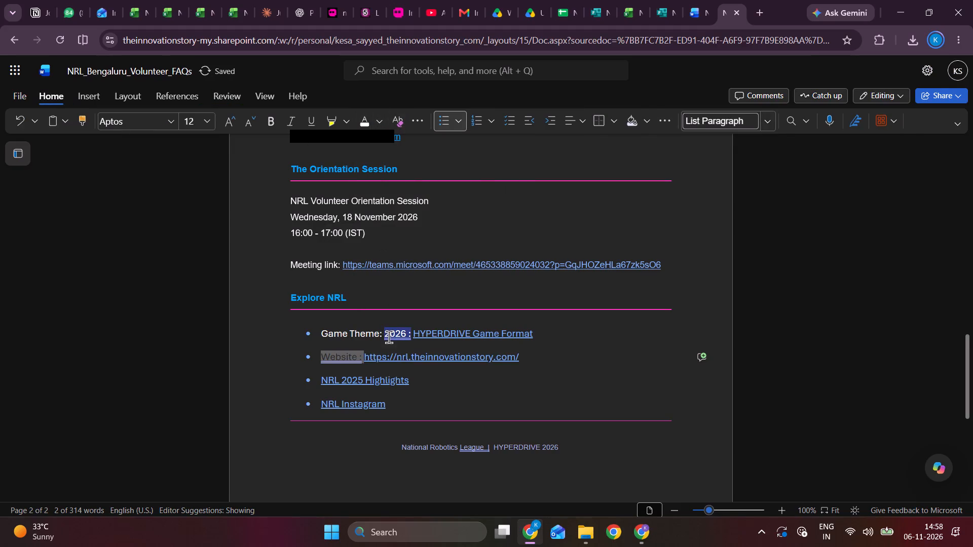
left_click(378, 122)
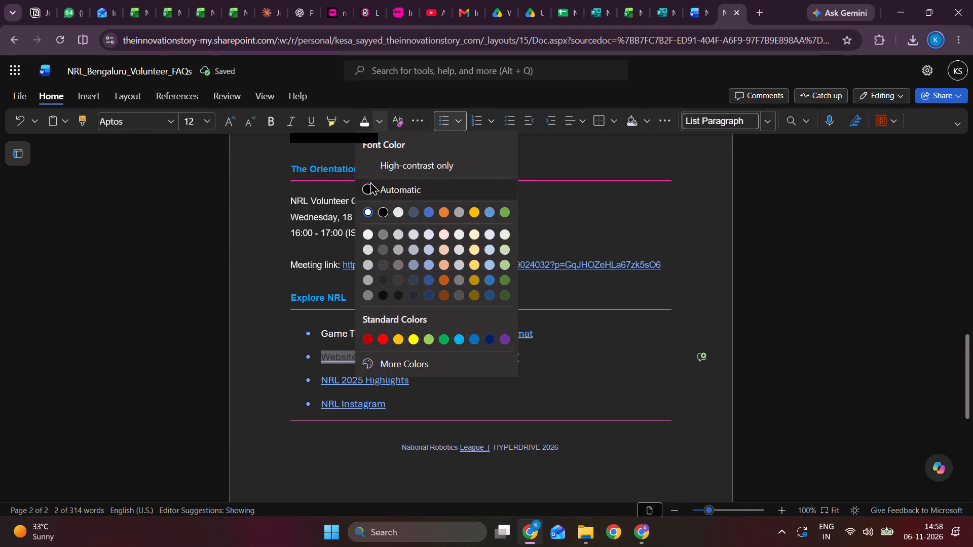
left_click(370, 186)
left_click(438, 401)
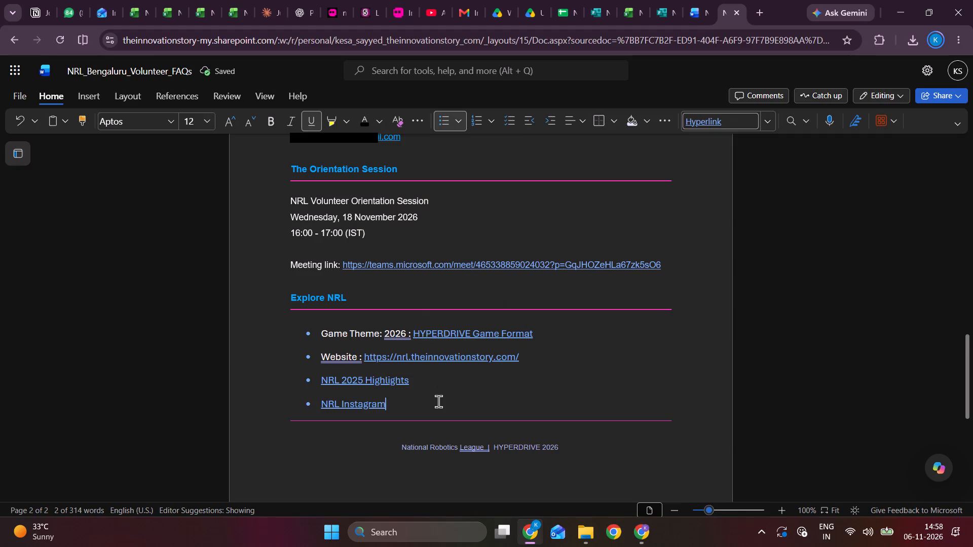
Examine both pages of the FAQs document in the print preview, without printing.
key("ctrl+p")
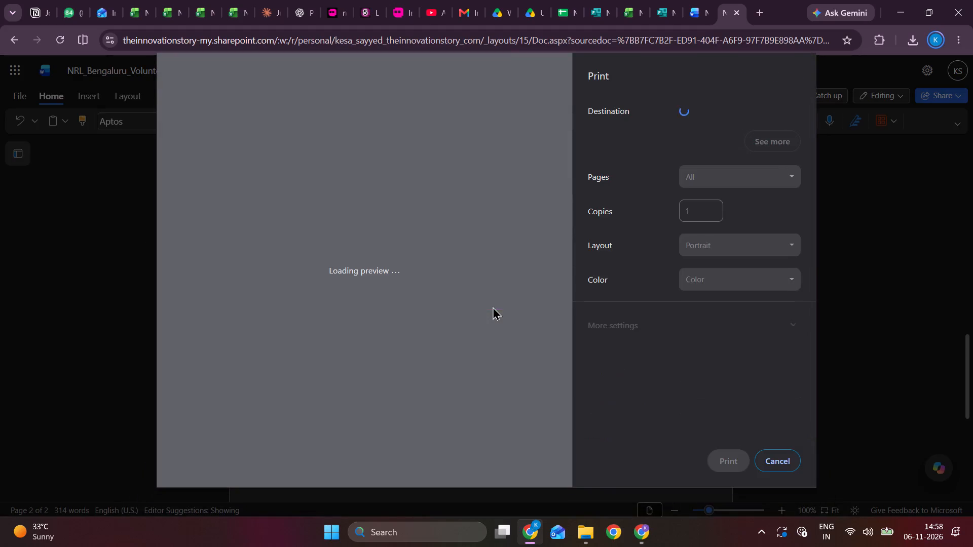
scroll(493, 306, "down", 2)
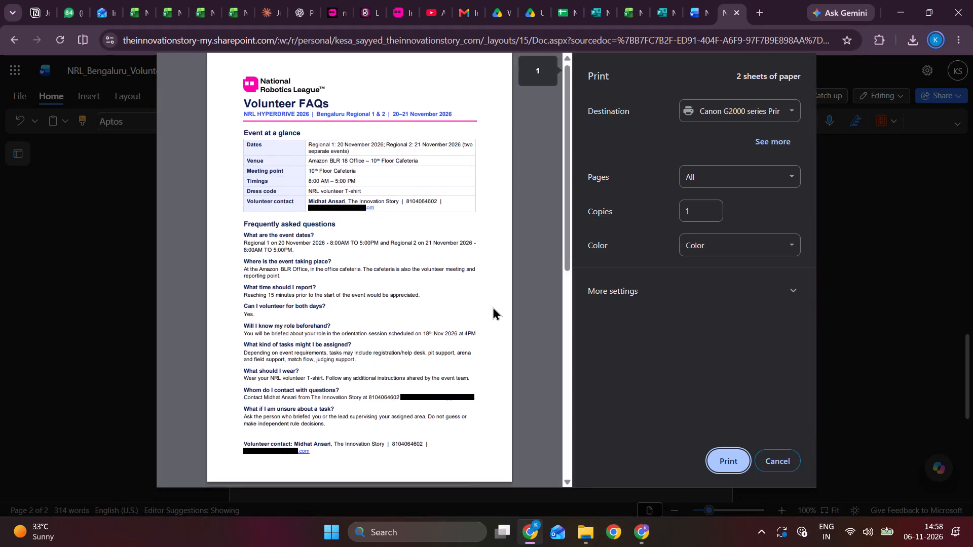
scroll(493, 306, "down", 4)
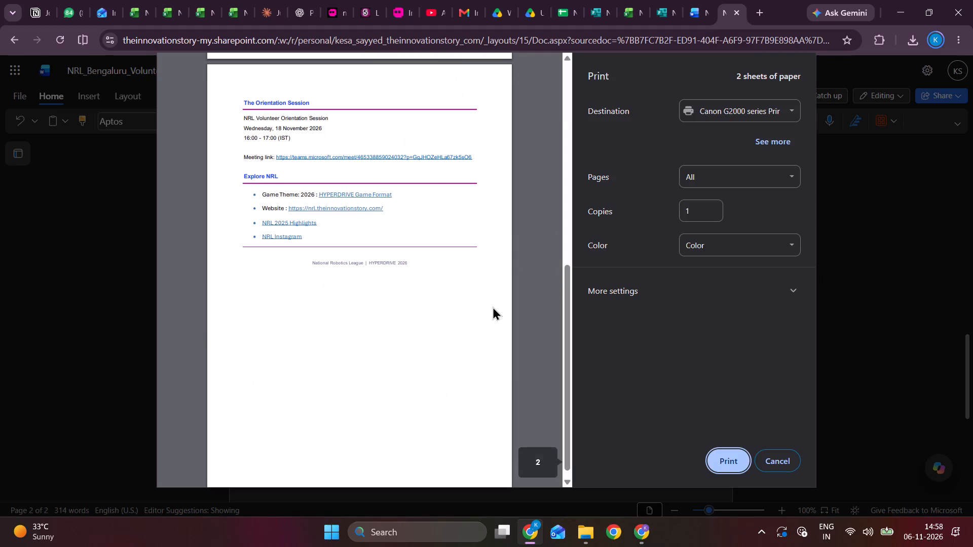
left_click(170, 318)
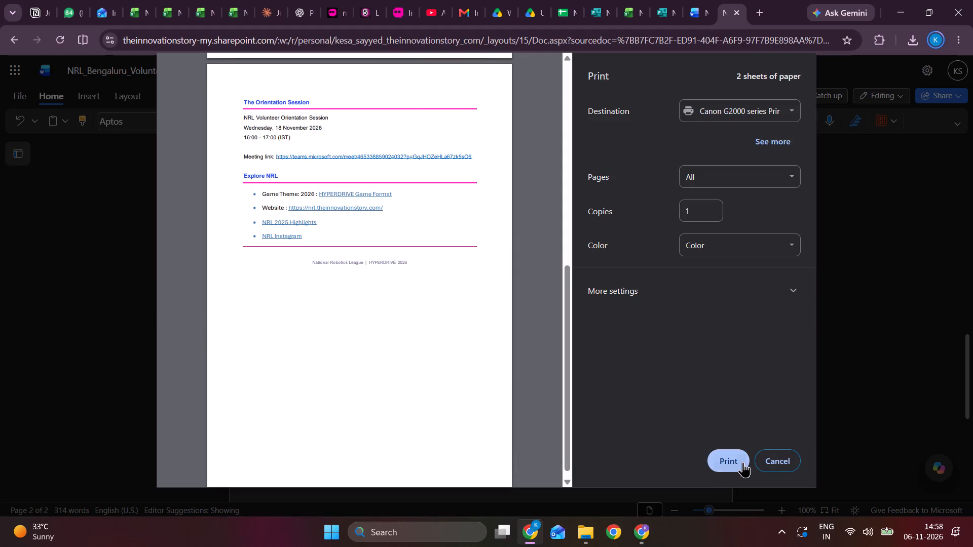
left_click(784, 462)
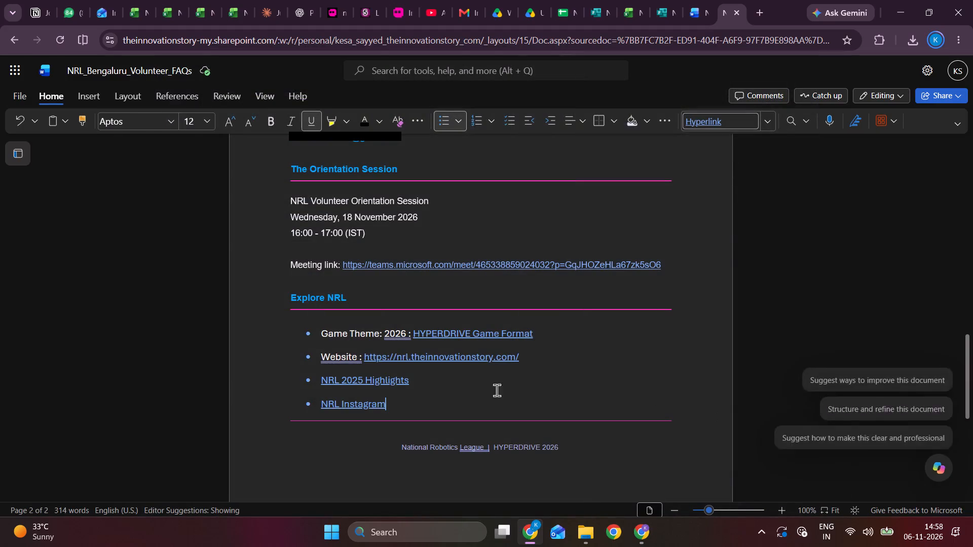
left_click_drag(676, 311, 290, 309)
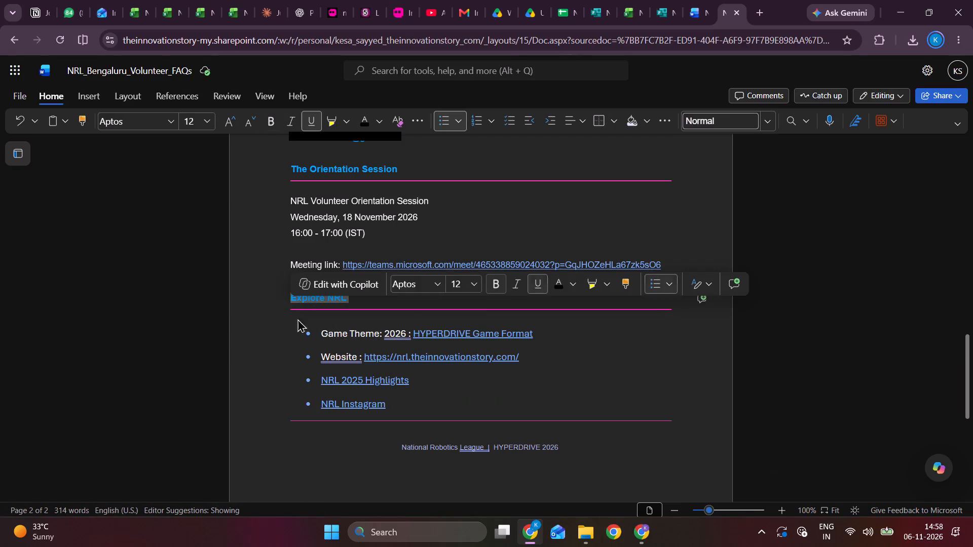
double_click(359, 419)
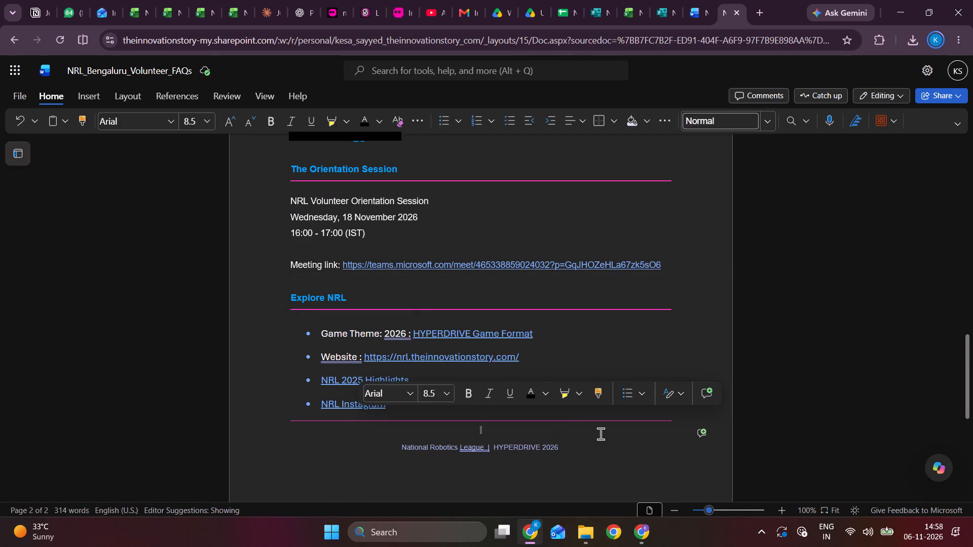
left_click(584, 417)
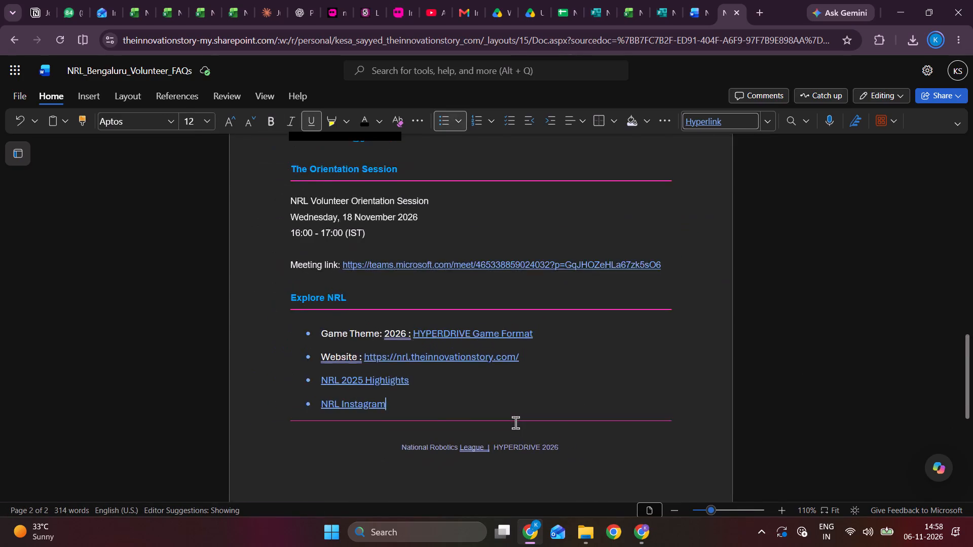
Replace the blank paragraph beneath "NRL Instagram" in the FAQs with an unbulleted blank line above the footer rule.
triple_click(515, 422)
triple_click(512, 419)
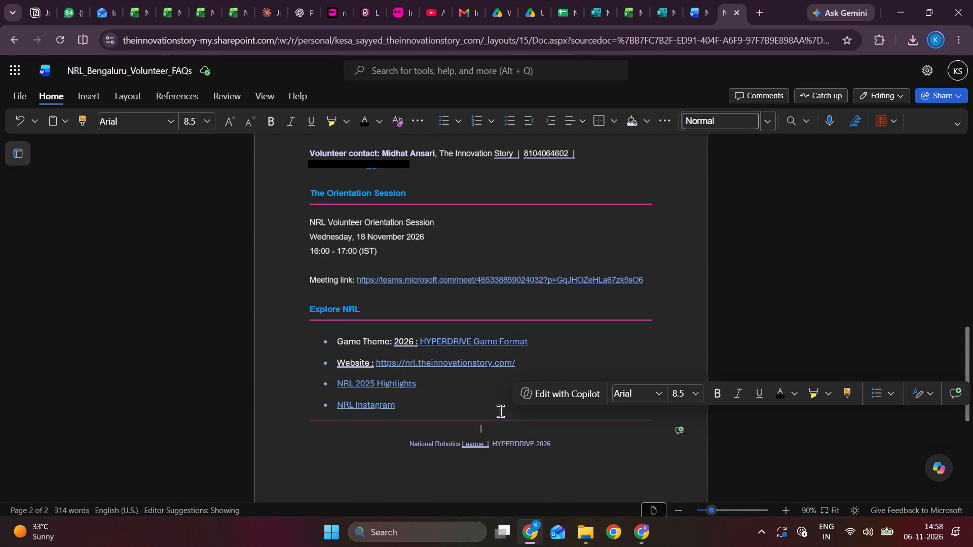
left_click(298, 453)
scroll(298, 453, "up", 2)
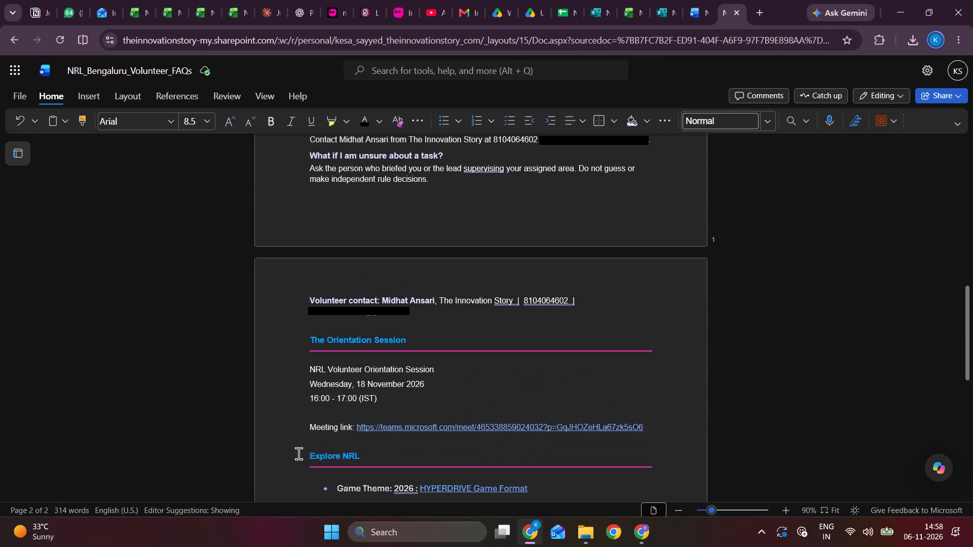
scroll(298, 453, "up", 1)
scroll(298, 453, "down", 1)
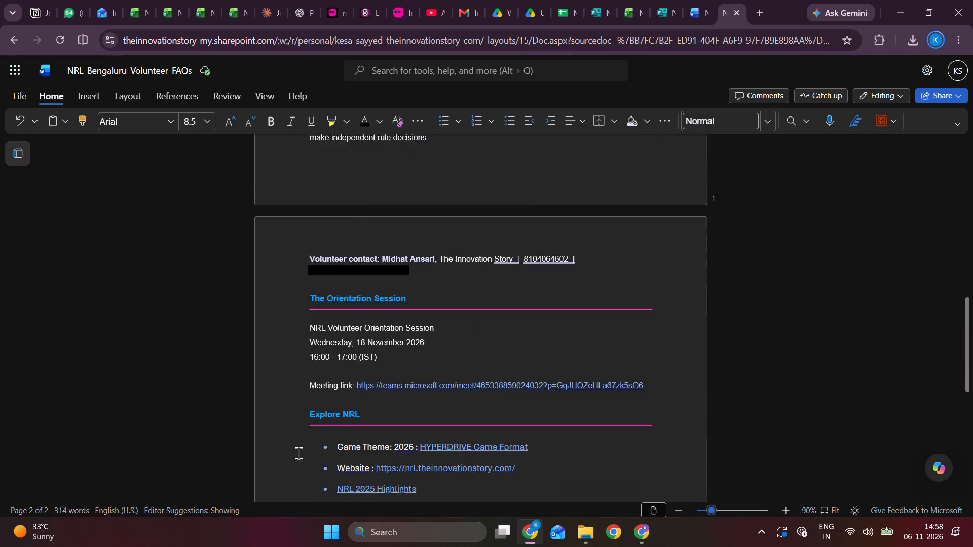
scroll(298, 453, "down", 3)
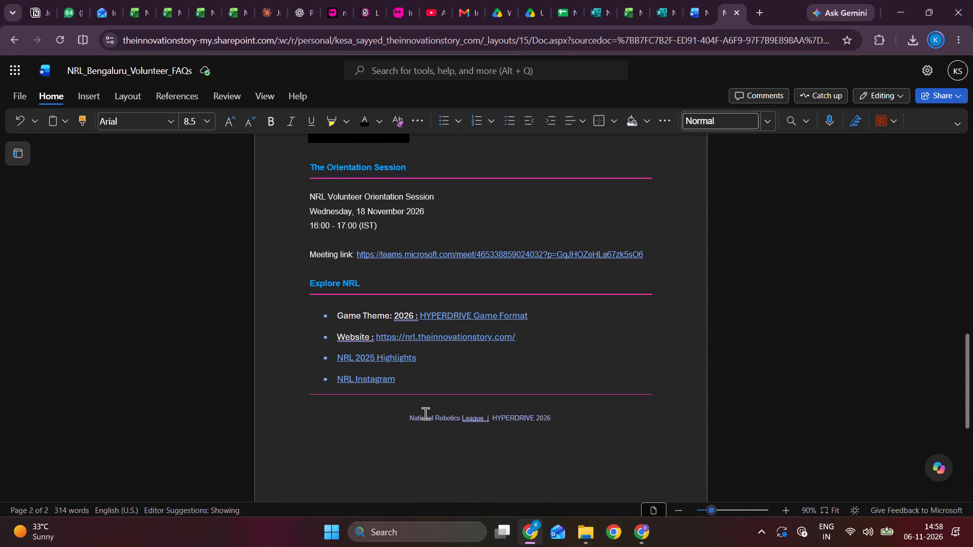
left_click(418, 405)
key("BackSpace")
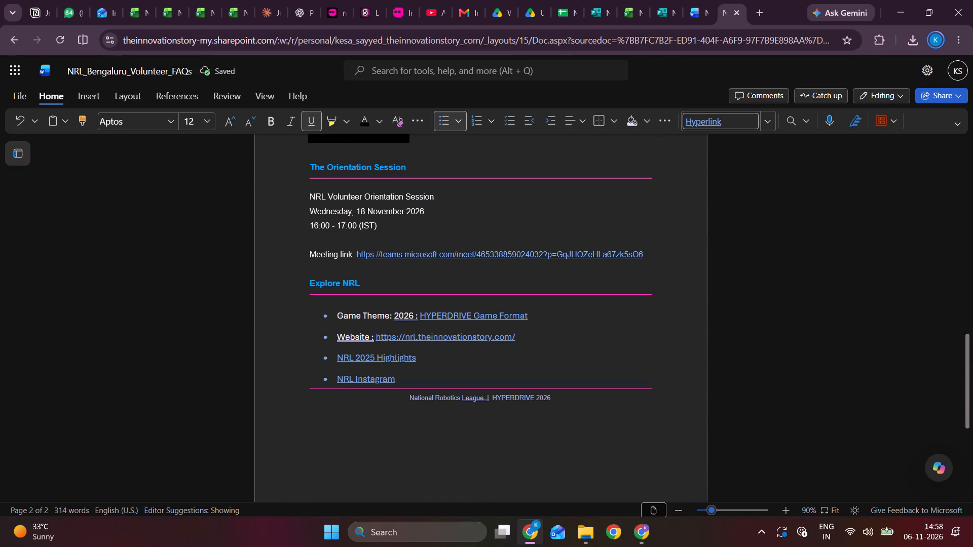
key("Return")
key("BackSpace")
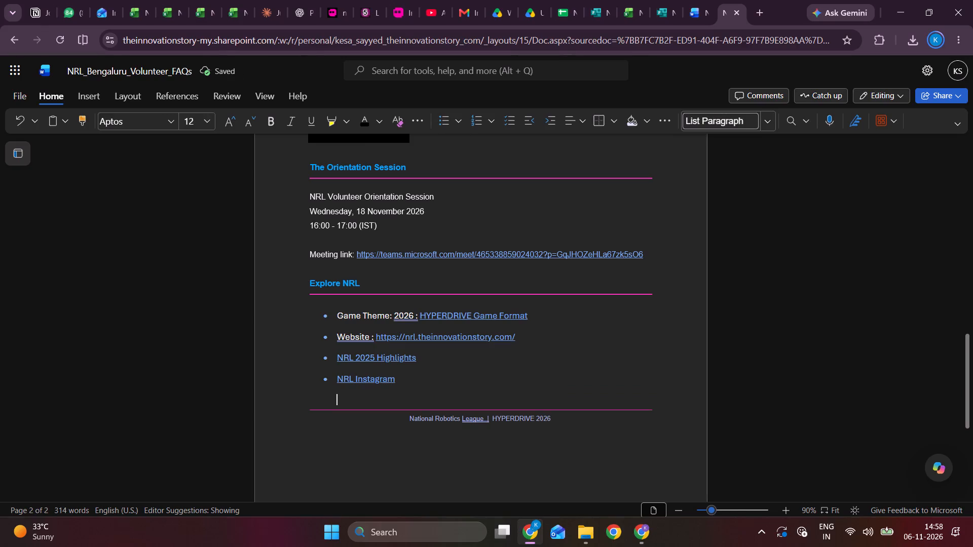
Examine the FAQs document from the page-two footer back up to the "Event at a glance" table.
left_click(517, 474)
scroll(517, 474, "down", 3)
scroll(517, 474, "up", 2)
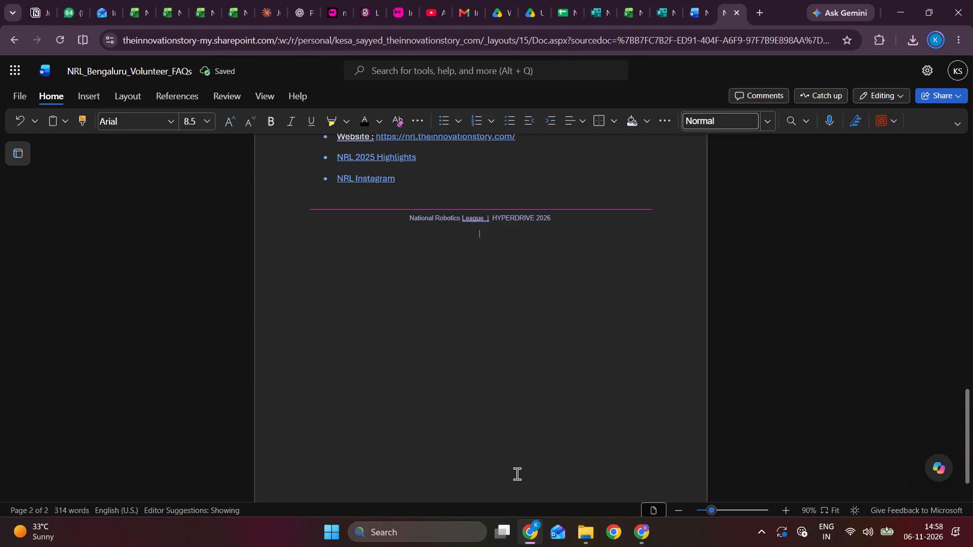
scroll(517, 474, "up", 2)
scroll(517, 474, "down", 1)
scroll(517, 474, "up", 1)
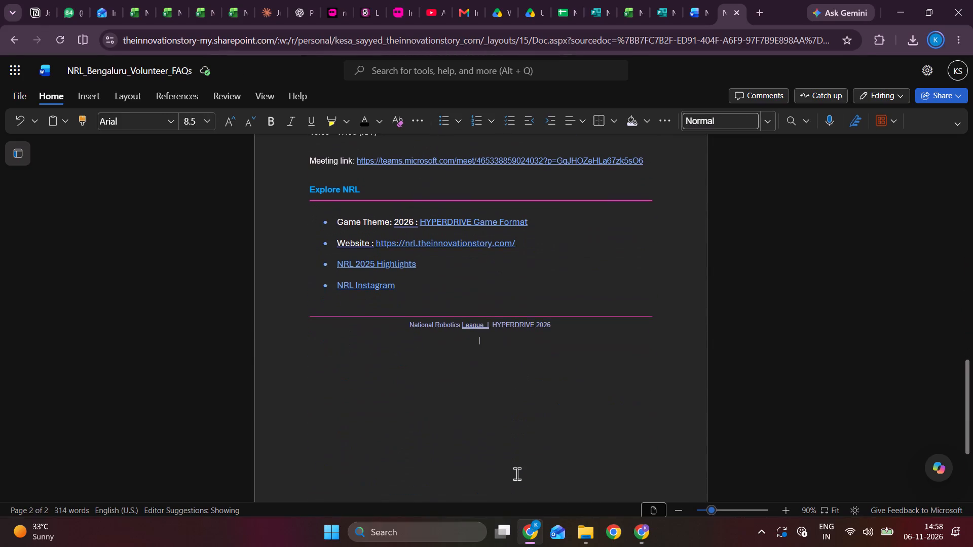
scroll(517, 474, "up", 4)
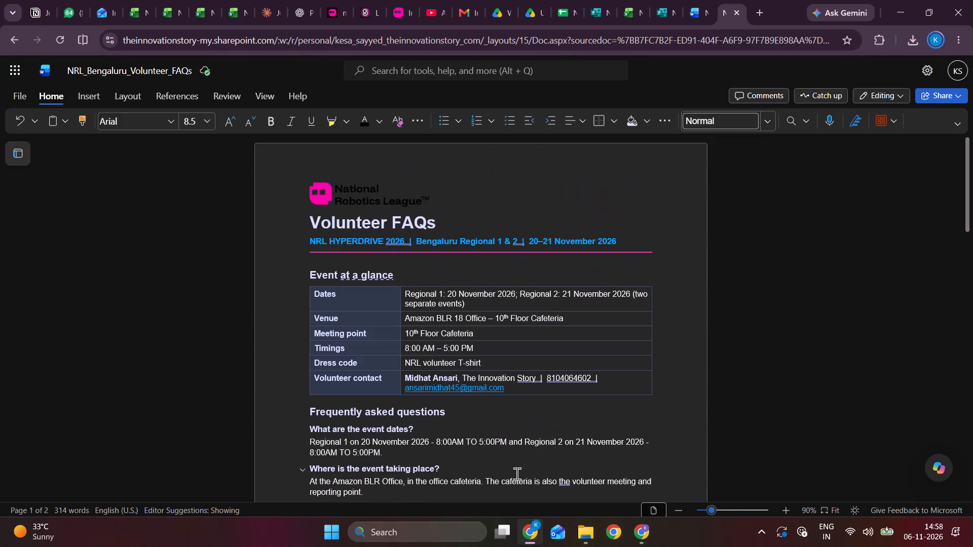
scroll(517, 474, "up", 1)
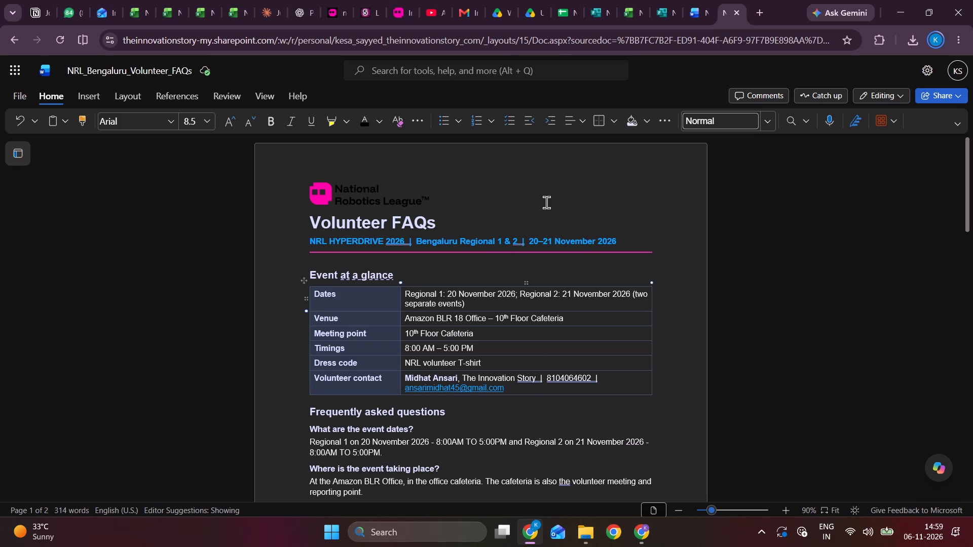
Switch to the NRL_Bengaluru_Volunteer_Briefing document and replace the "Shift" row label in the details table with "Timin".
left_click(695, 7)
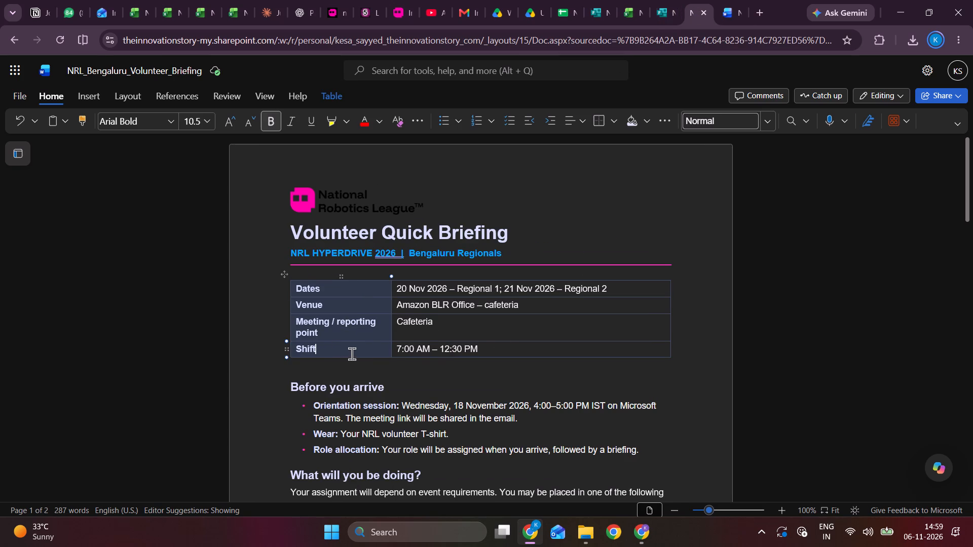
key("BackSpace")
key("BackSpace")
key("BackSpace")
key("BackSpace")
key("BackSpace")
key("BackSpace")
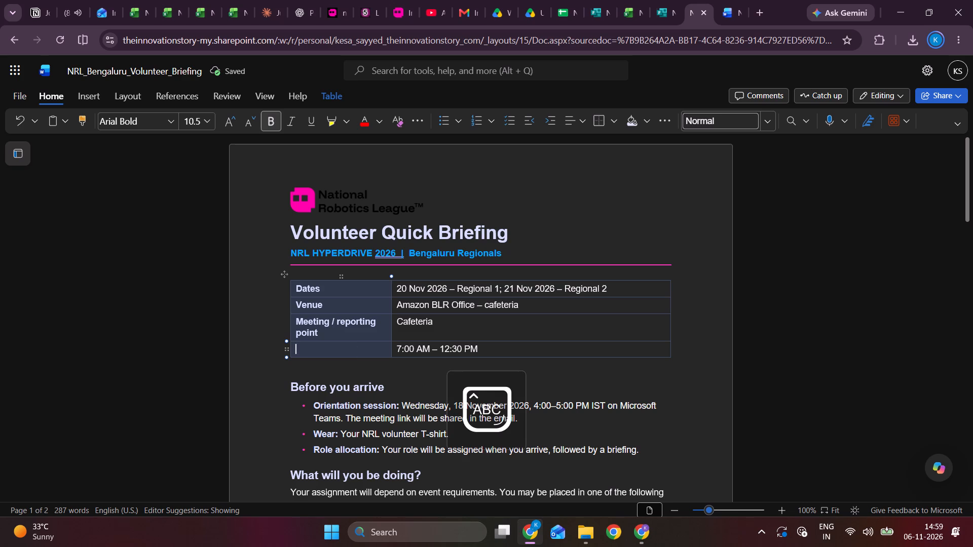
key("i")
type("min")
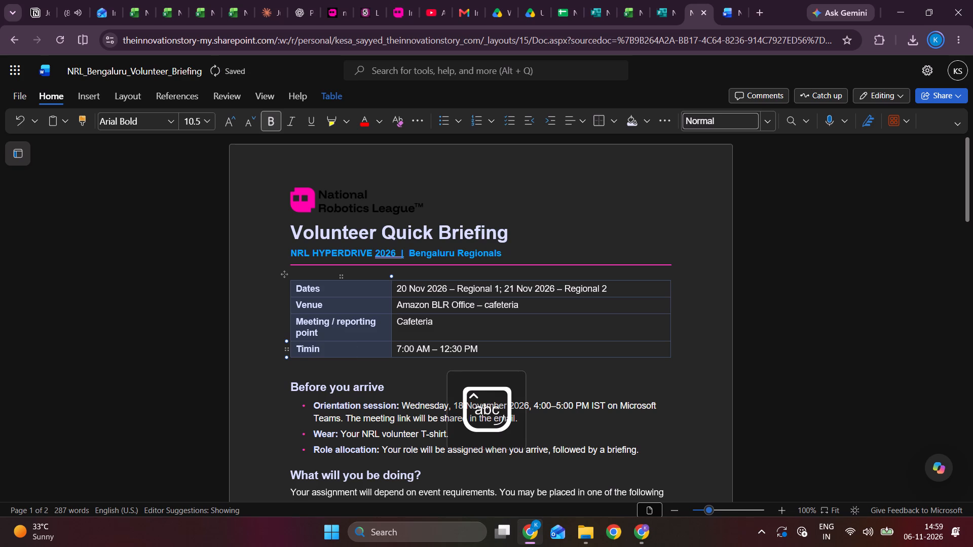
In the NRL_Bengaluru_Volunteer_Briefing table, complete the last row's label as "Timing" and set its hours to 8:00 AM – 5:00 PM.
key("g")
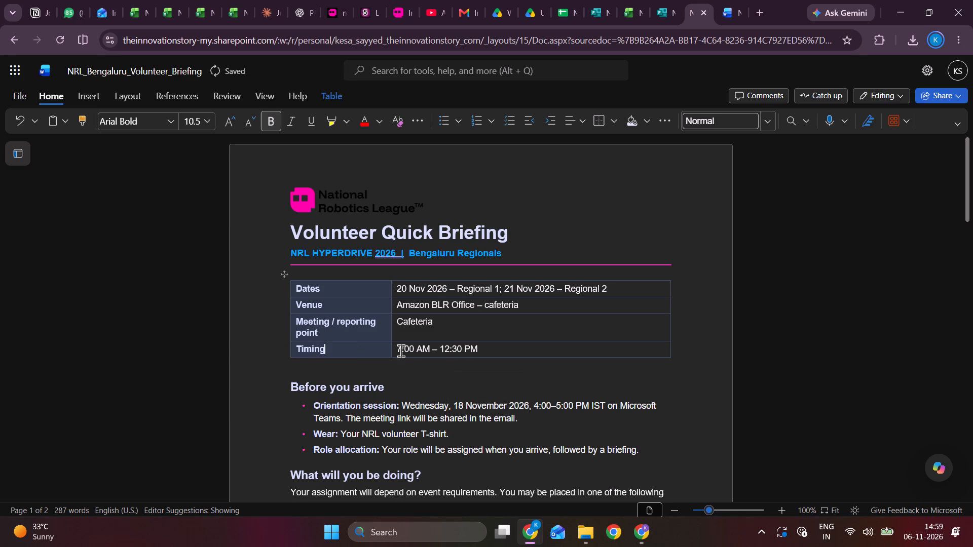
left_click(401, 349)
key("BackSpace")
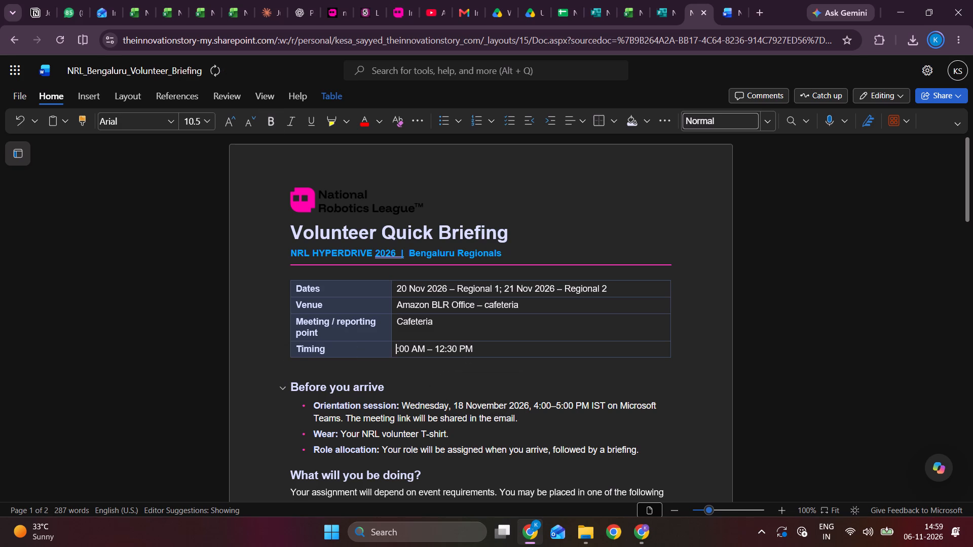
key("8")
left_click(463, 353)
key("BackSpace")
key("BackSpace")
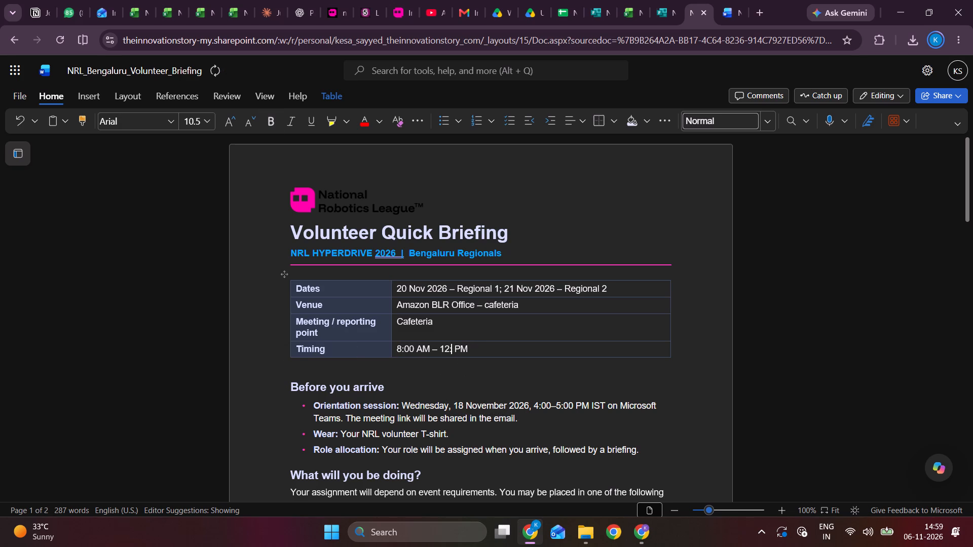
key("BackSpace")
key("BackSpace")
key("BackSpace")
type("5:00")
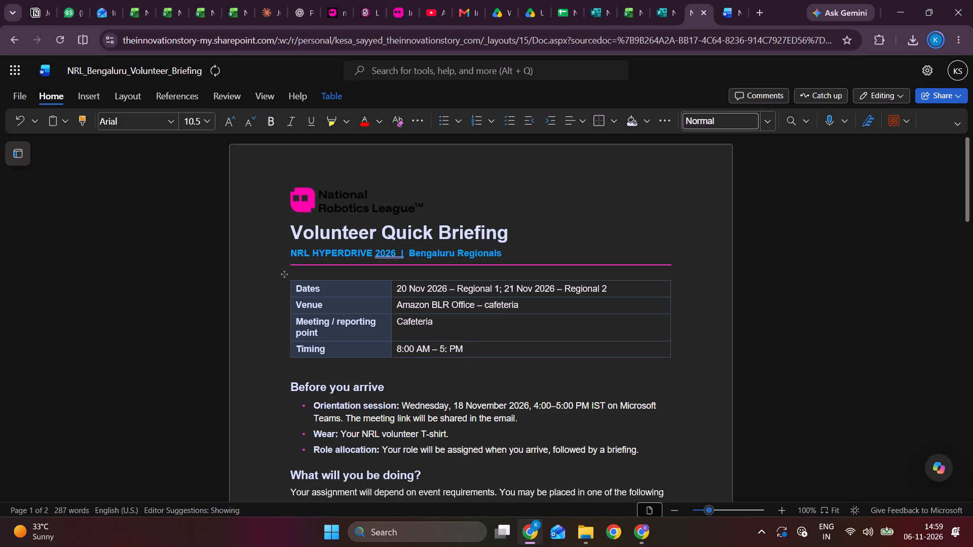
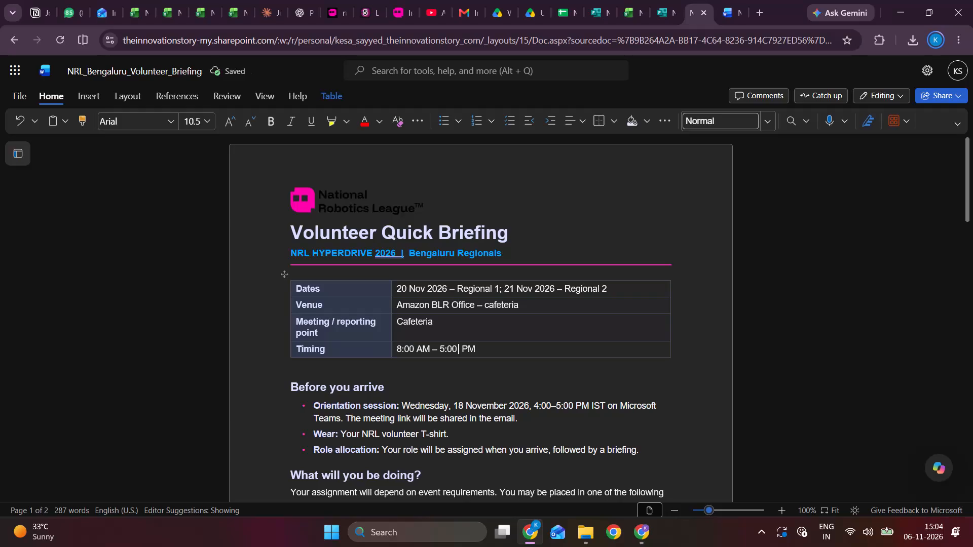
Remove the extra space before "PM" in the Timing row's hours.
key("BackSpace")
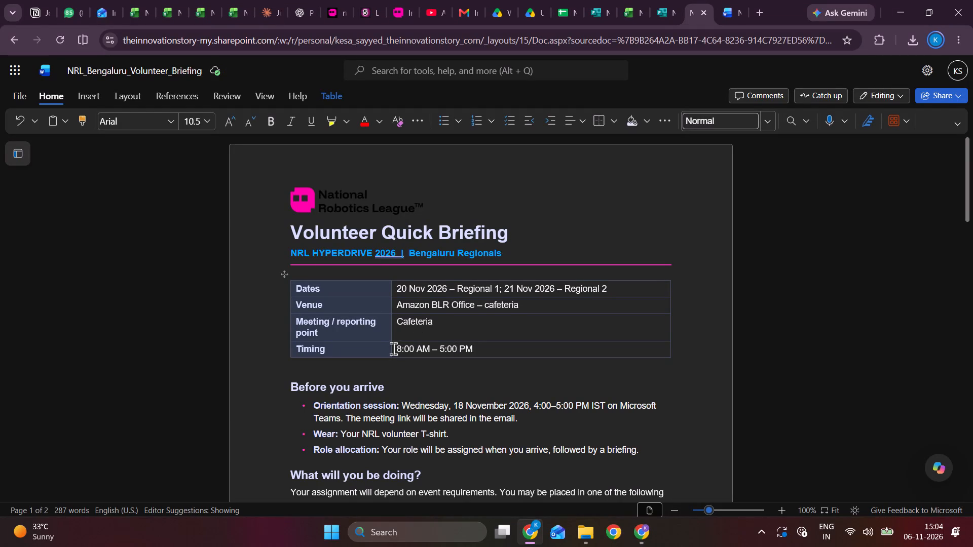
In the Venue row of the briefing table, insert "18" after "Amazon BLR" and "1" directly before "cafeteria".
left_click(448, 307)
key("space")
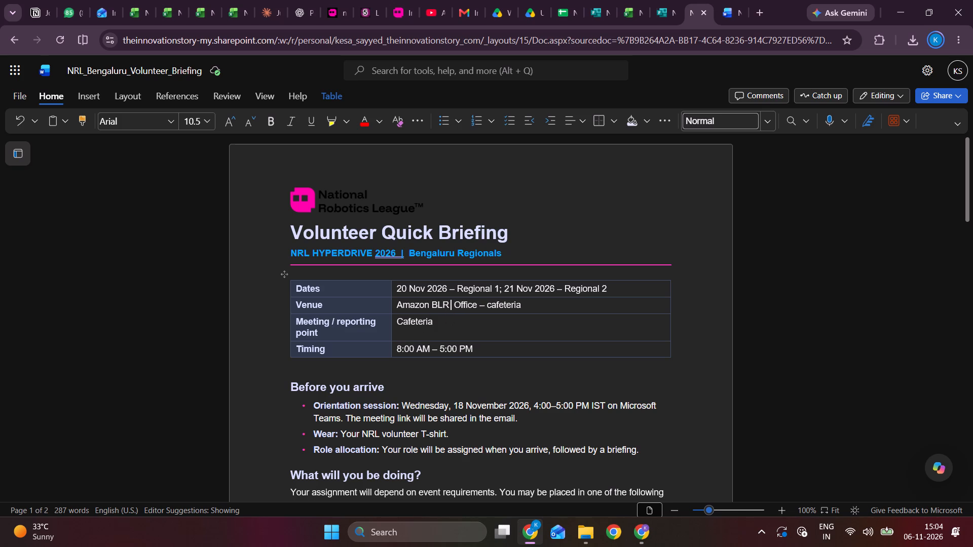
type("18")
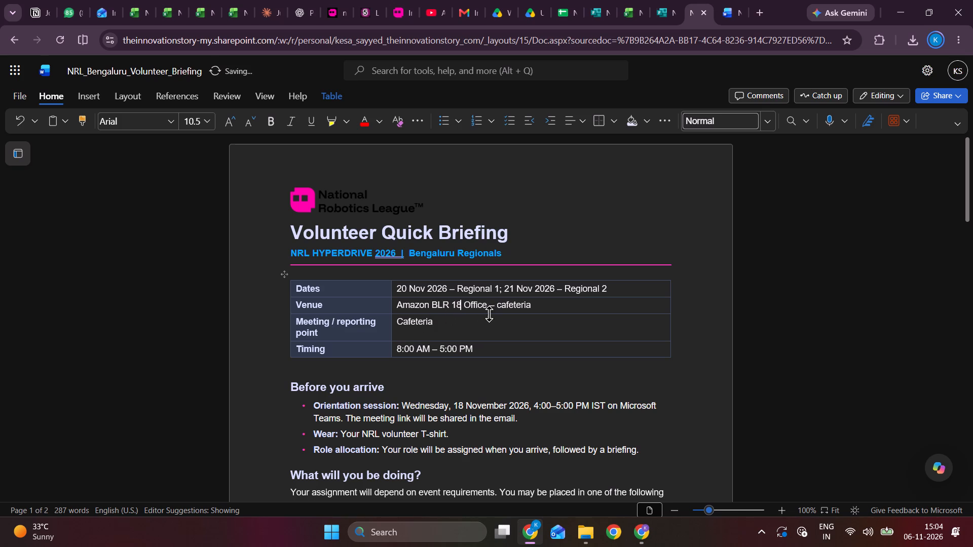
left_click(498, 307)
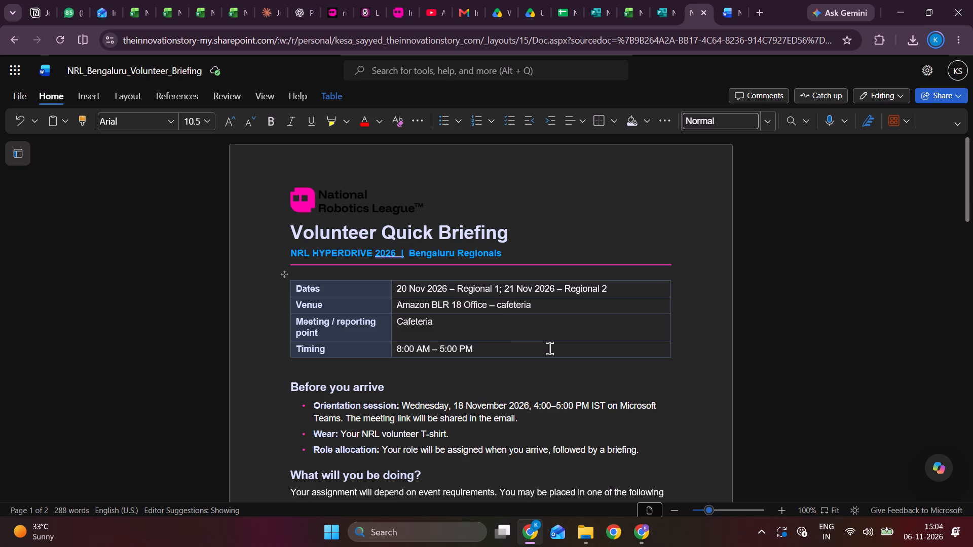
type("1")
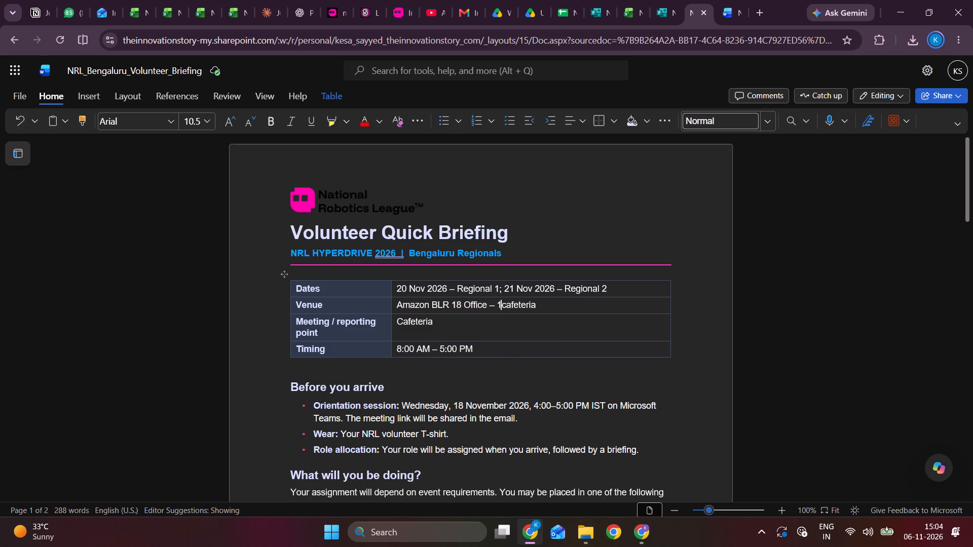
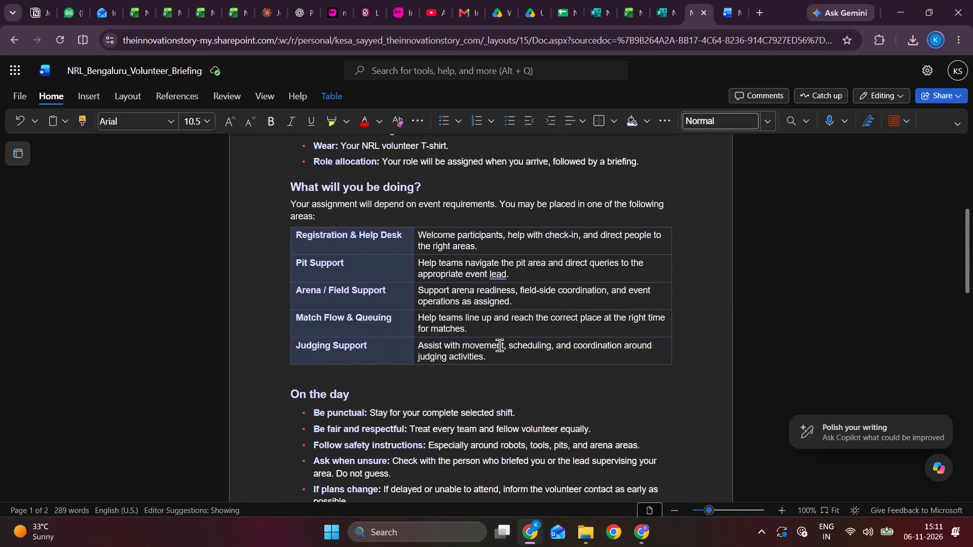
Copy The Orientation Session and Explore NRL sections from the FAQs document into the Volunteer Briefing, below its closing thank-you line.
scroll(499, 345, "down", 4)
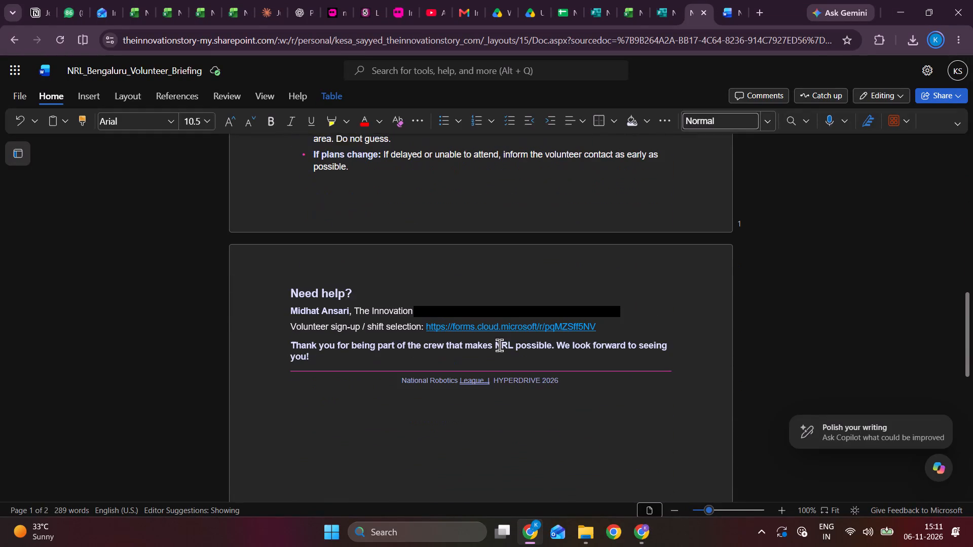
left_click(378, 366)
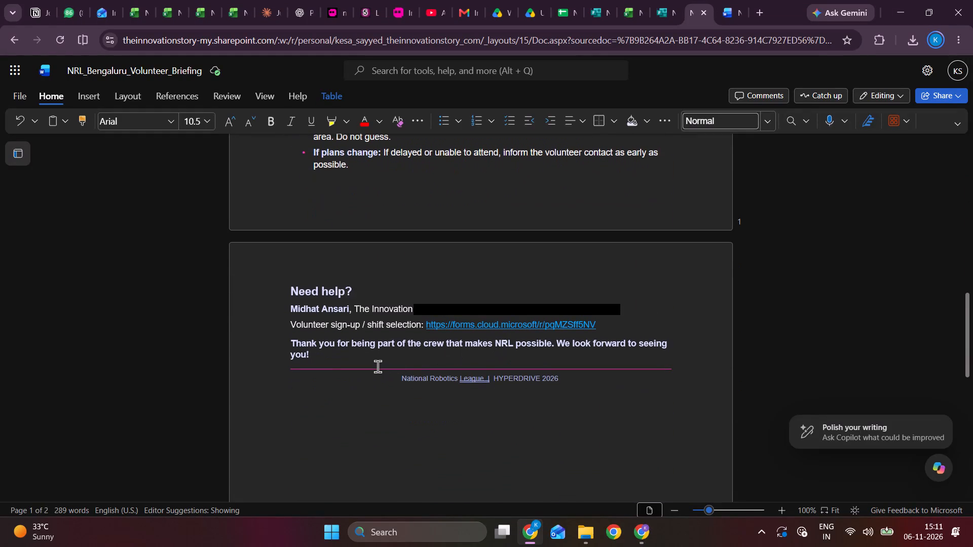
left_click(725, 4)
scroll(526, 298, "down", 3)
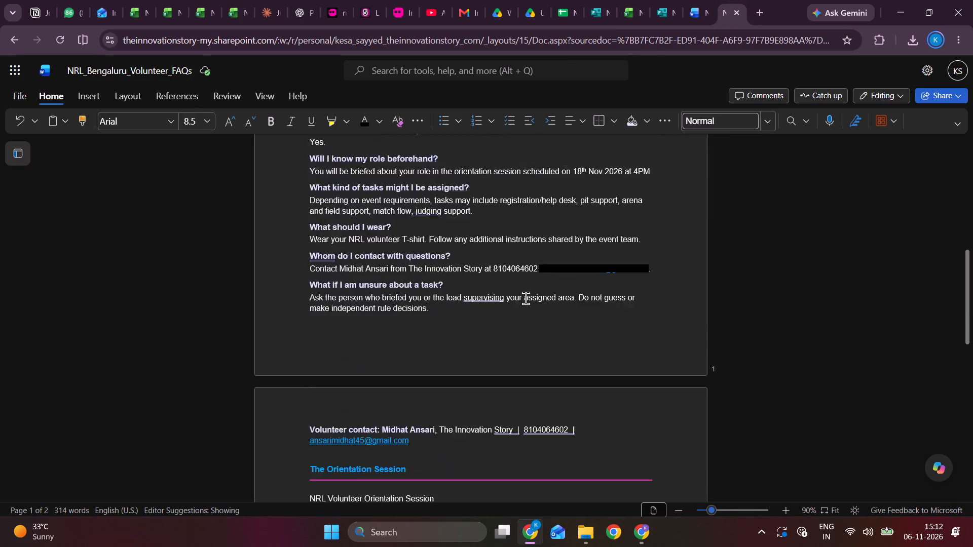
scroll(526, 298, "down", 3)
scroll(526, 298, "up", 3)
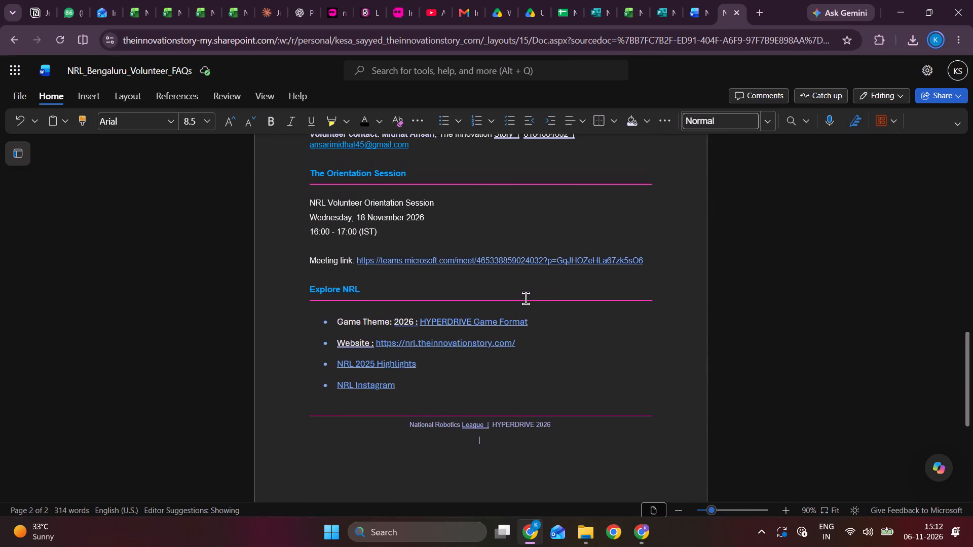
left_click_drag(311, 175, 398, 382)
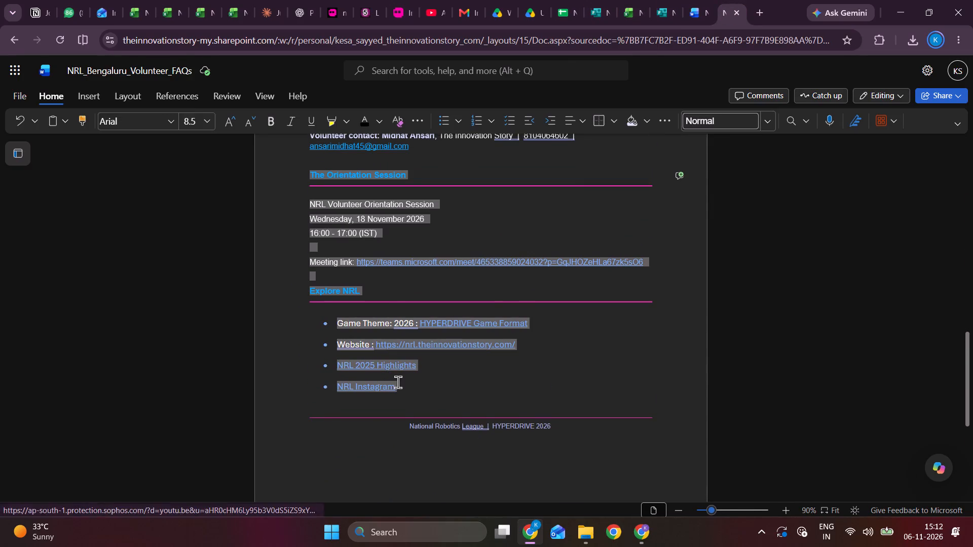
left_click_drag(398, 382, 400, 384)
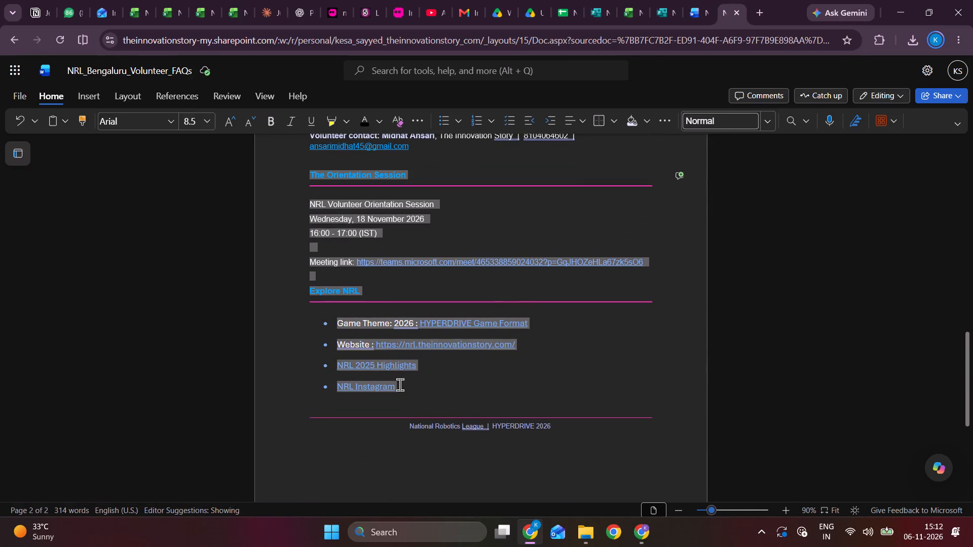
left_click_drag(400, 384, 427, 395)
key("ctrl+c")
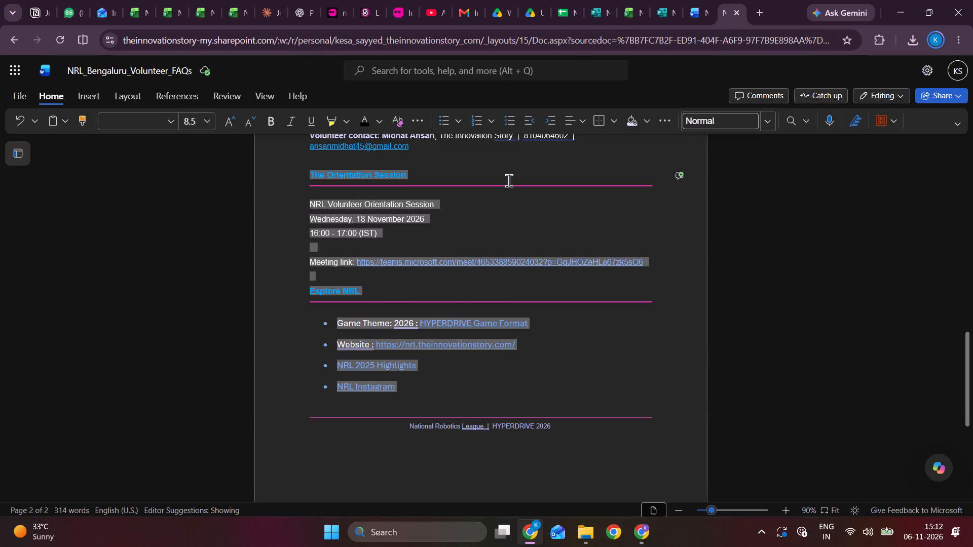
left_click(688, 5)
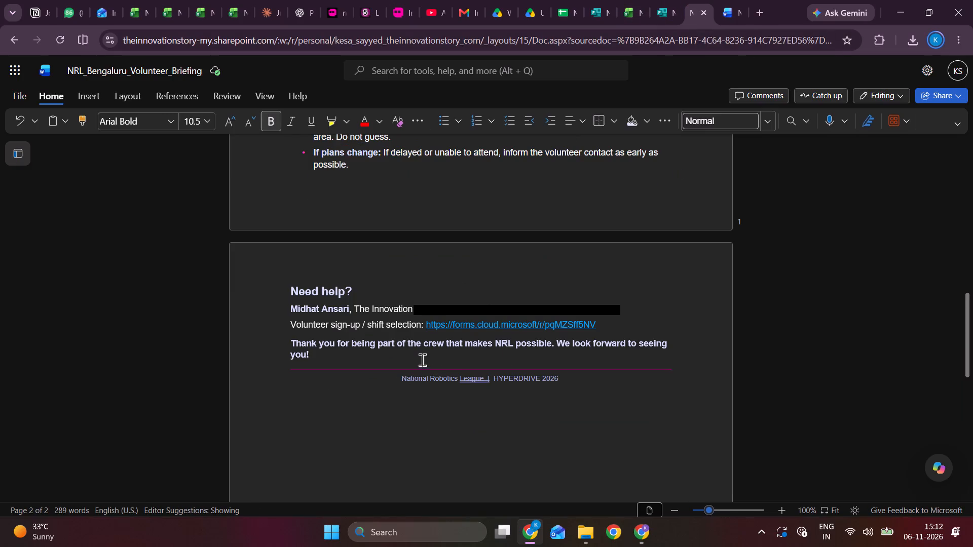
key("Return")
key("Return")
key("ctrl+v")
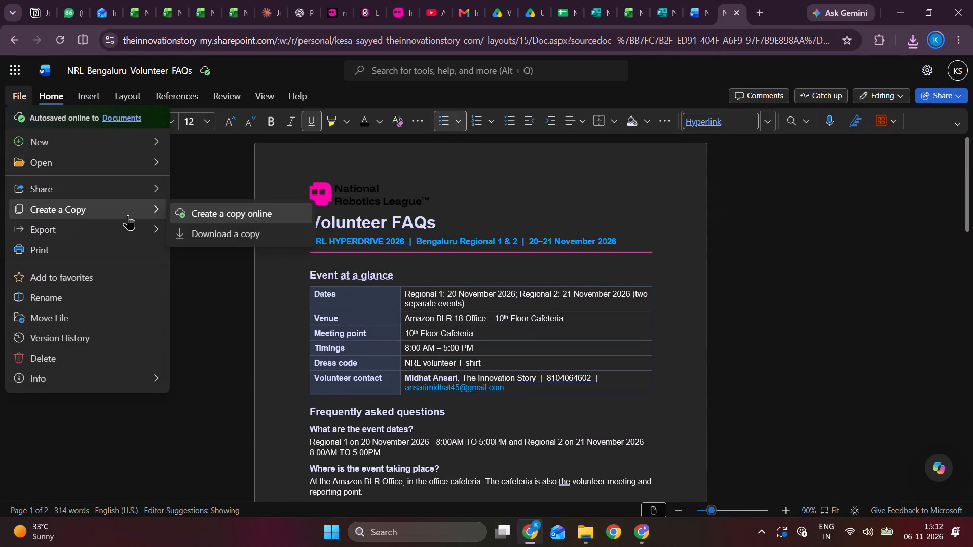
left_click(181, 231)
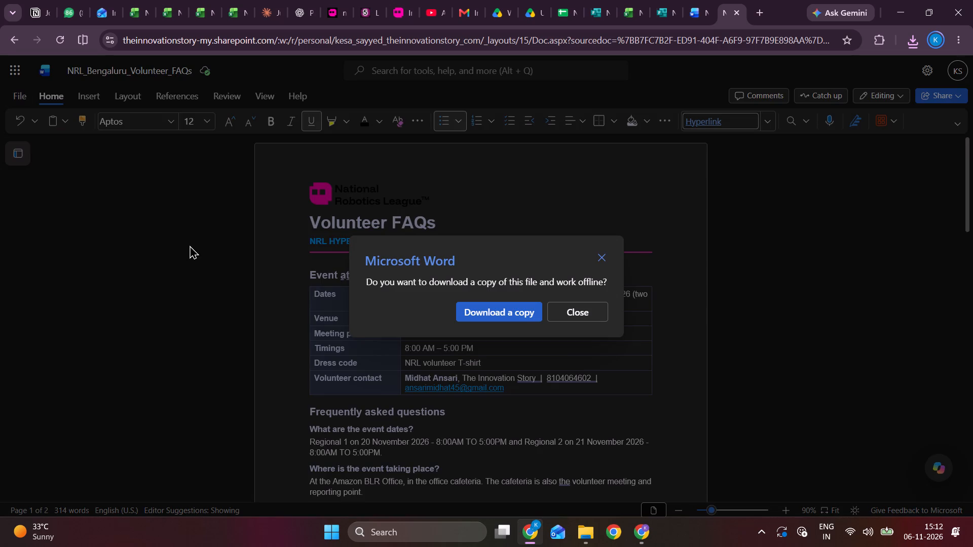
left_click(504, 313)
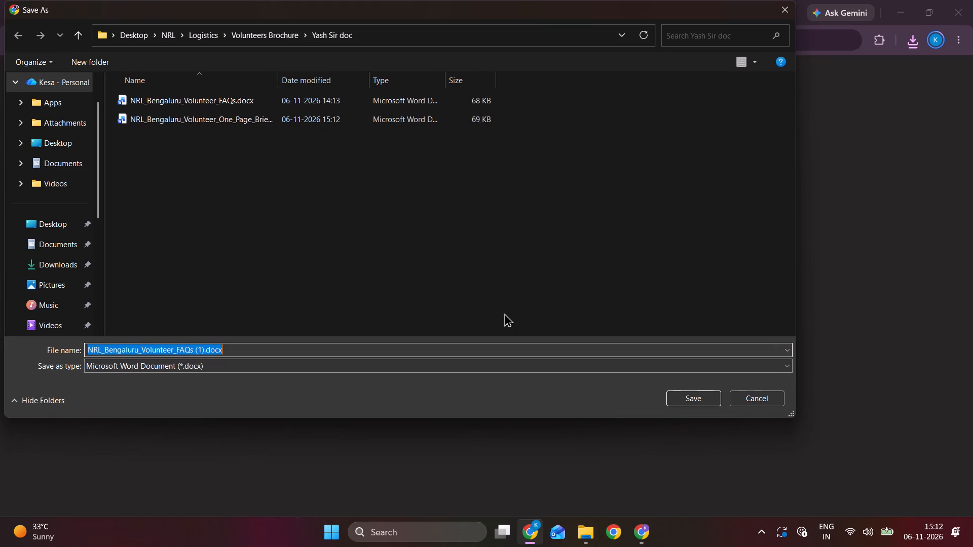
left_click(206, 350)
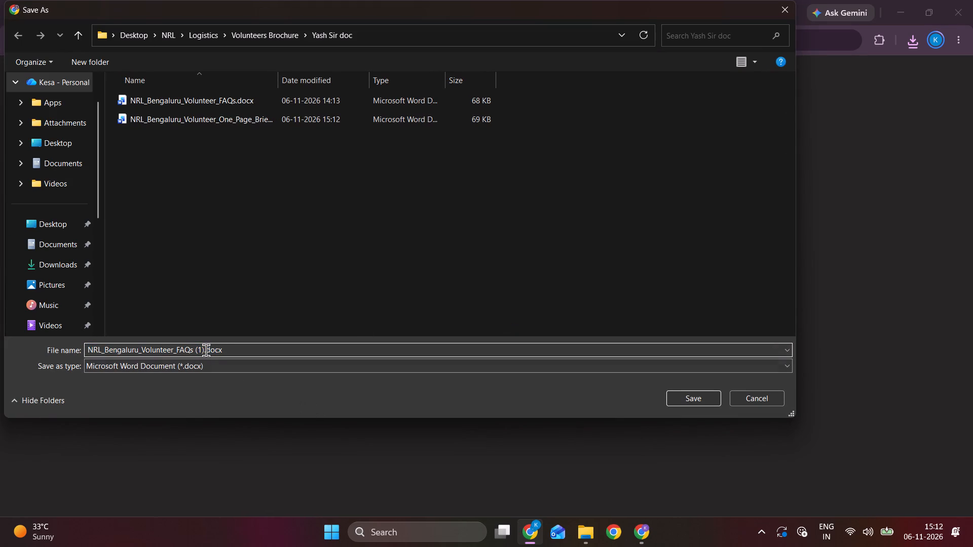
key("Left")
key("BackSpace")
key("BackSpace")
key("BackSpace")
key("BackSpace")
key("Return")
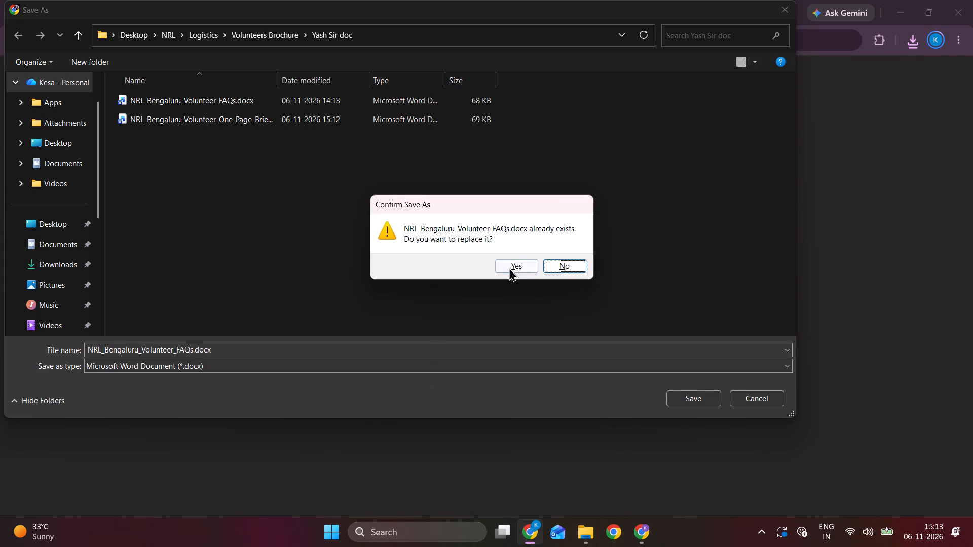
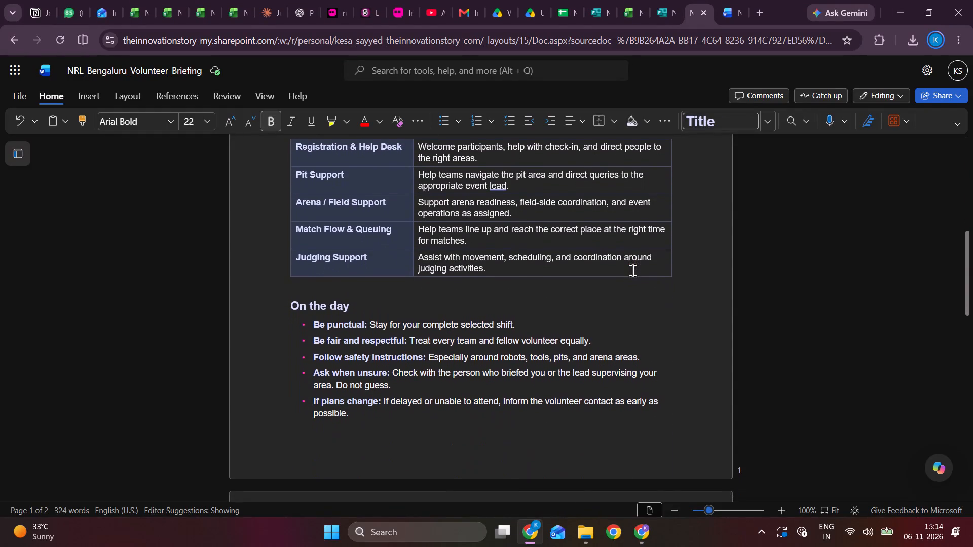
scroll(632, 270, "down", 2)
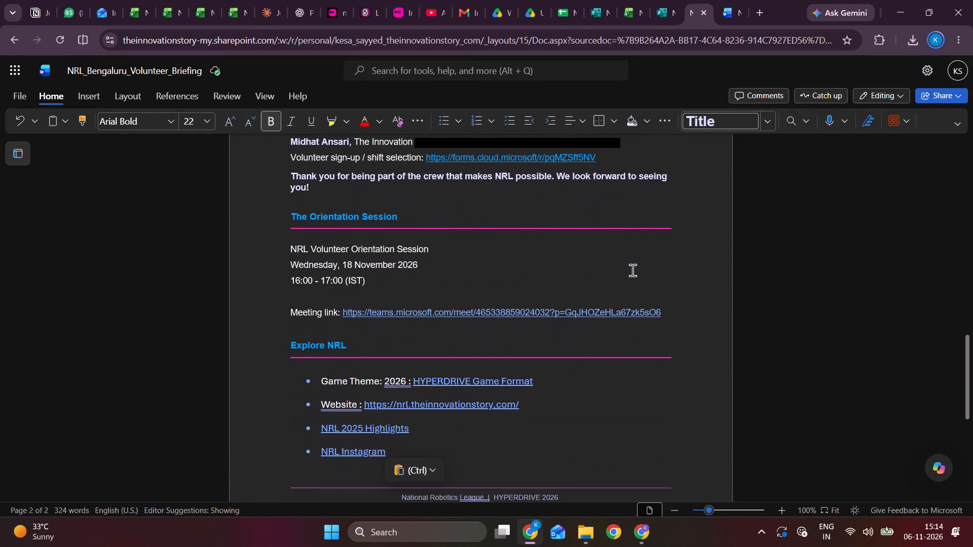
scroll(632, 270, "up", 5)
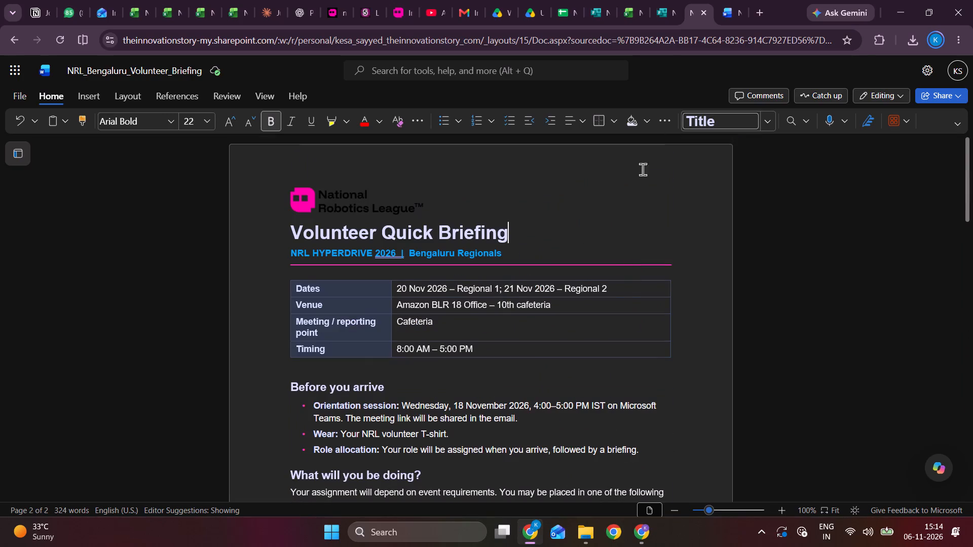